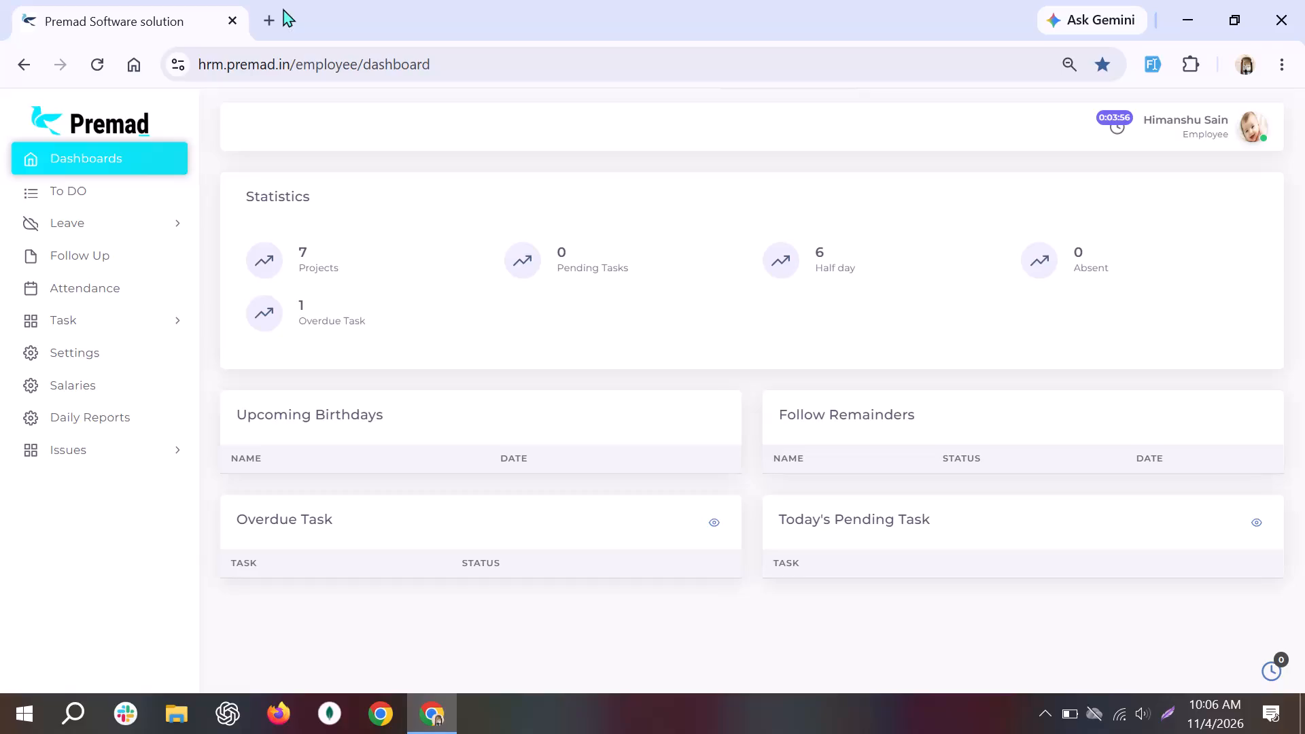
Open a new blank browser tab alongside the Premad employee dashboard.
left_click(278, 22)
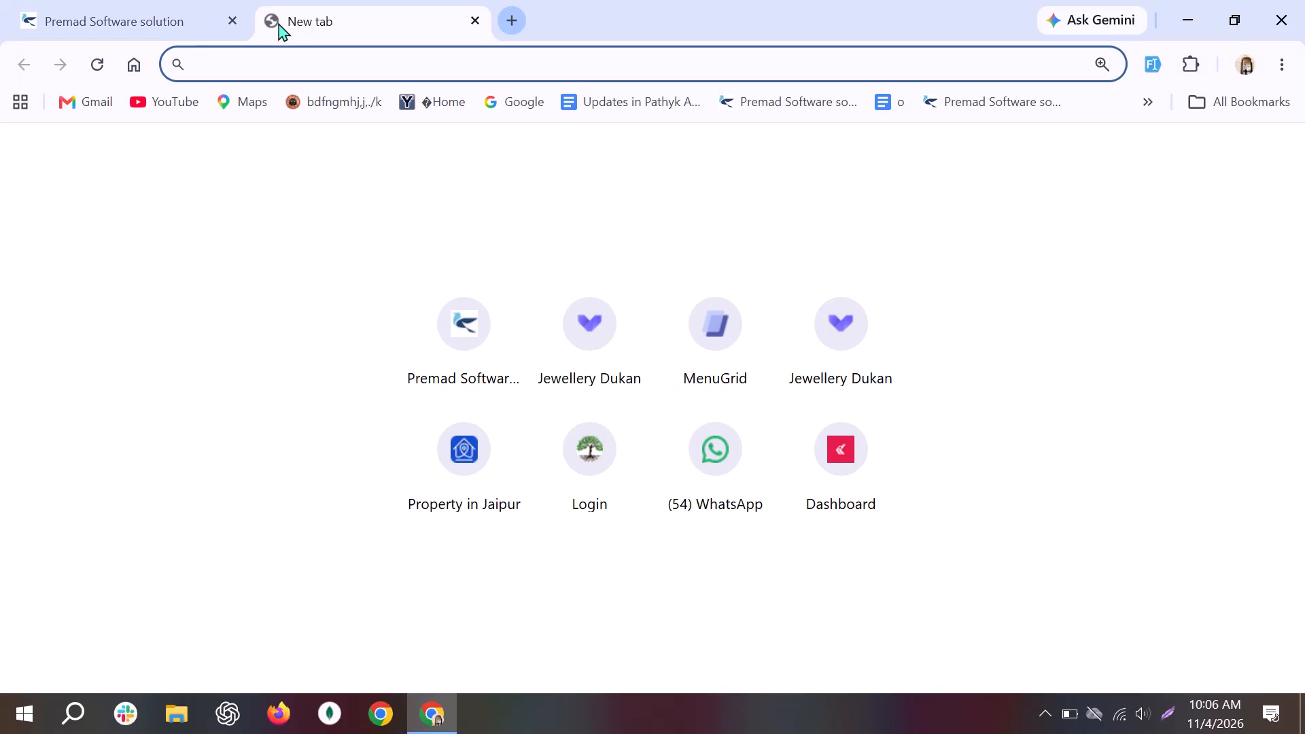
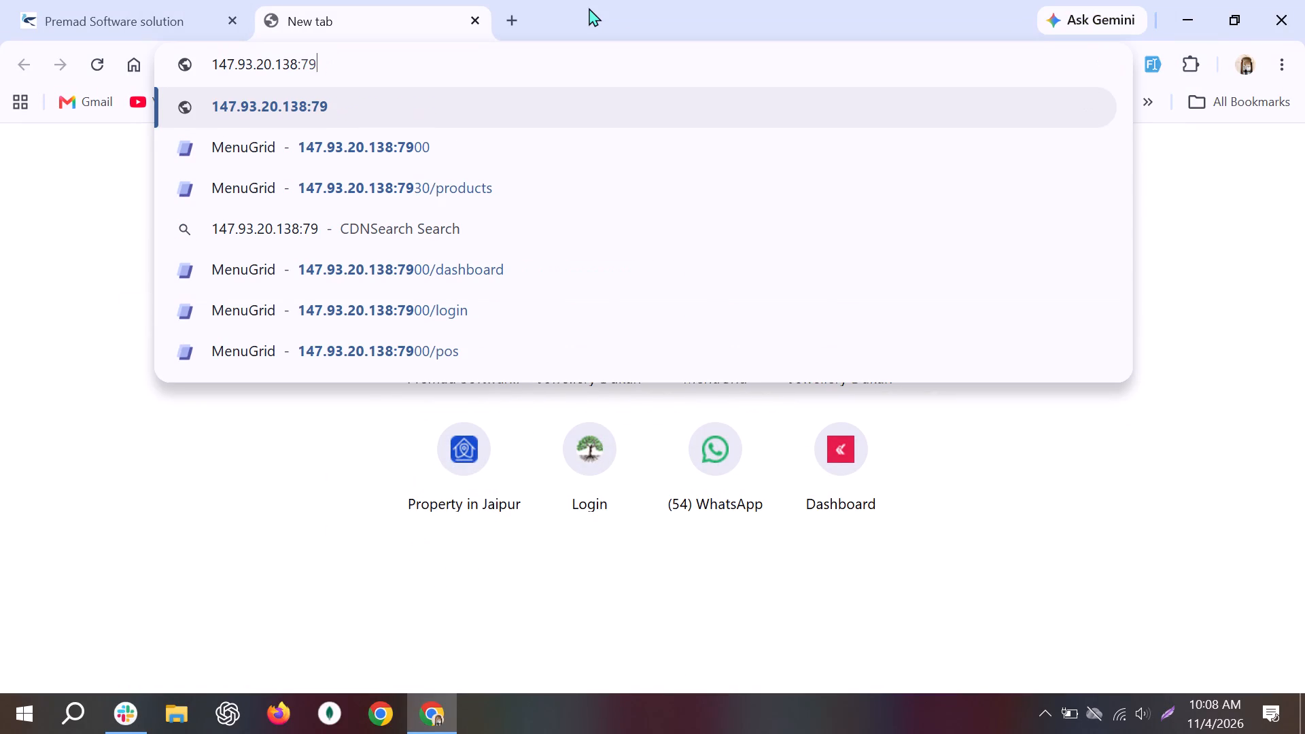
Shorten the port in the new tab's web address so that it reads 147.93.20.138:7.
key("BackSpace")
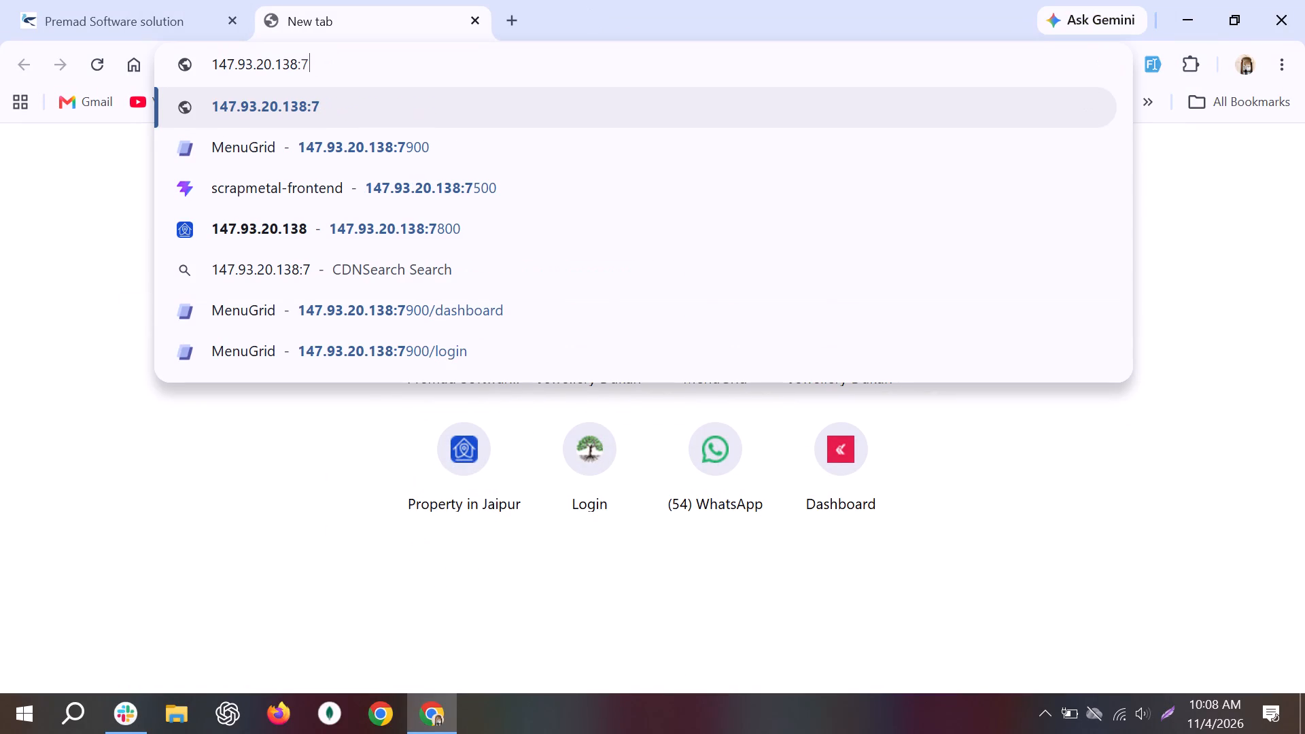
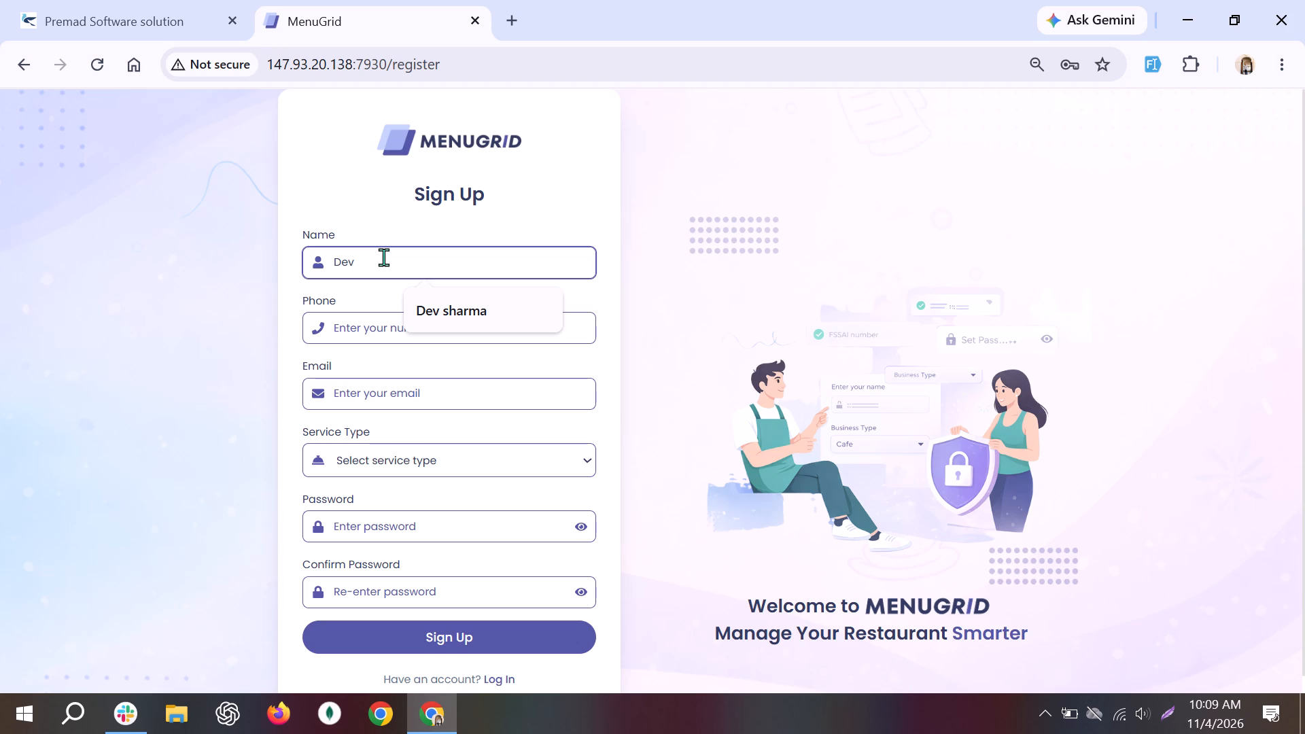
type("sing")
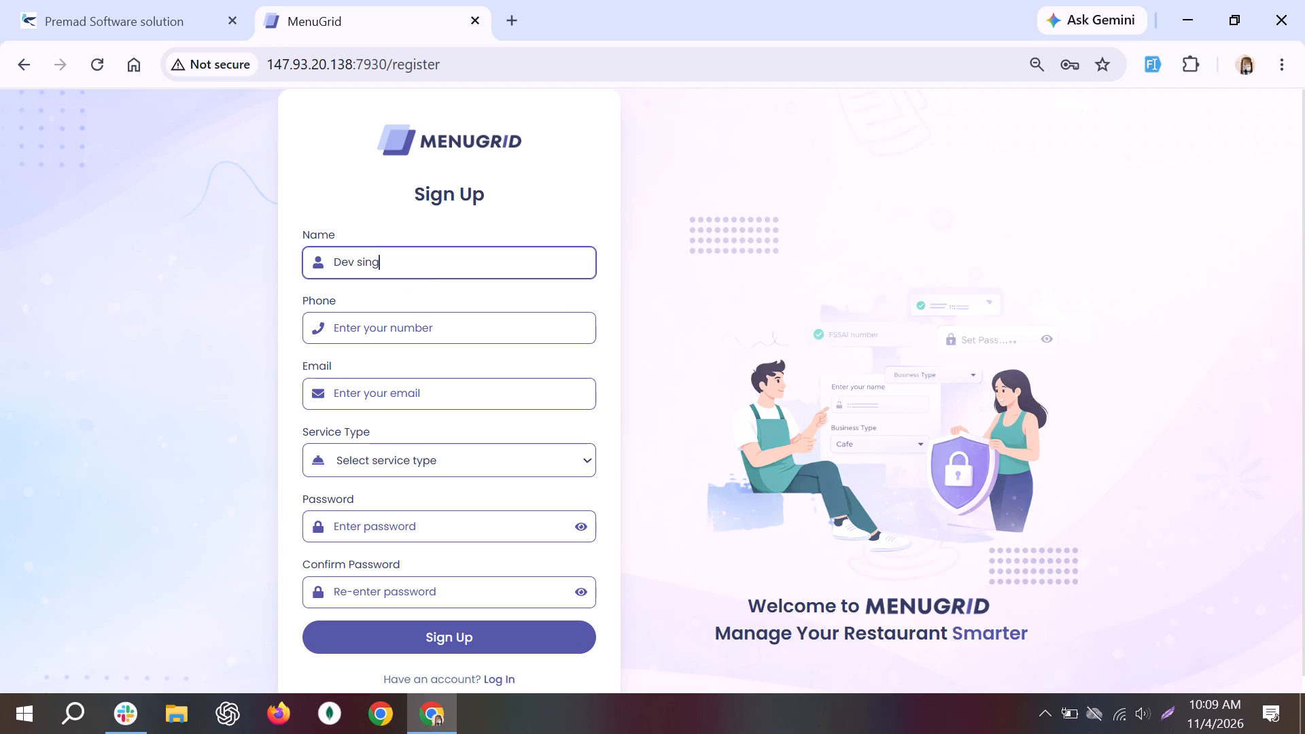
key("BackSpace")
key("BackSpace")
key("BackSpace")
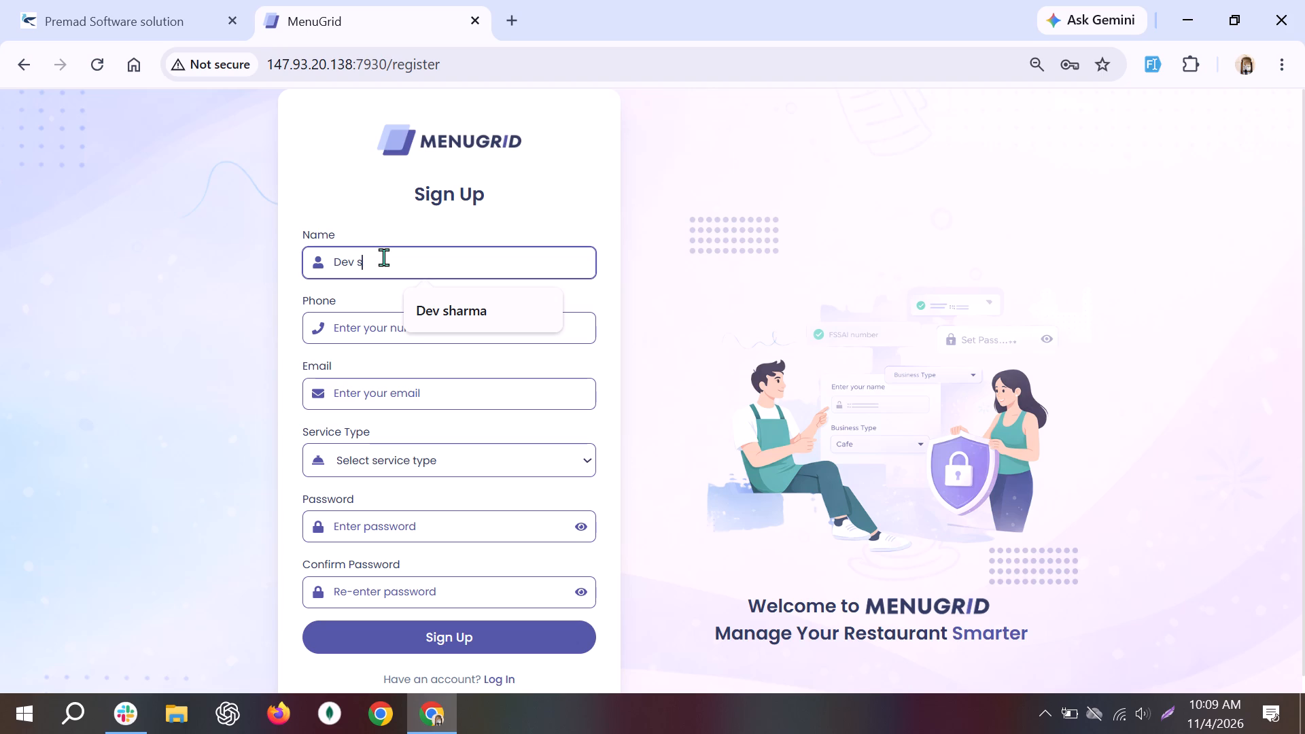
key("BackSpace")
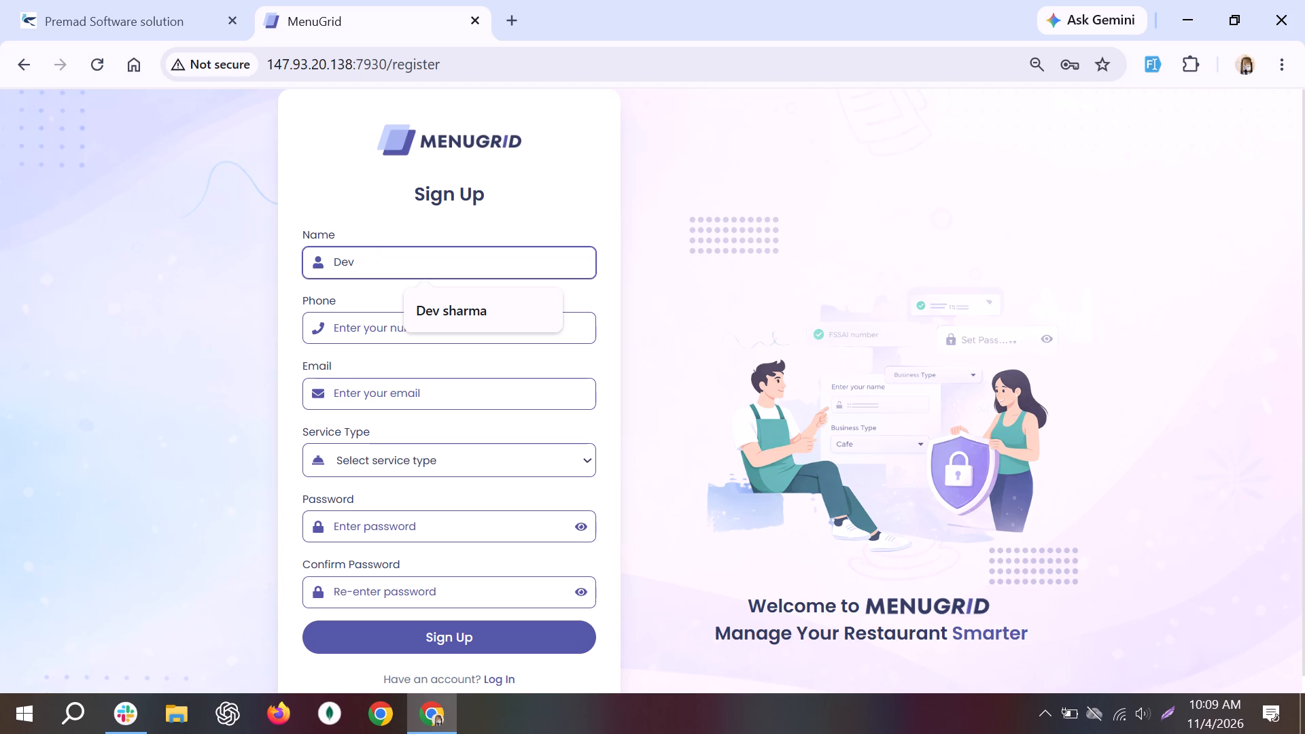
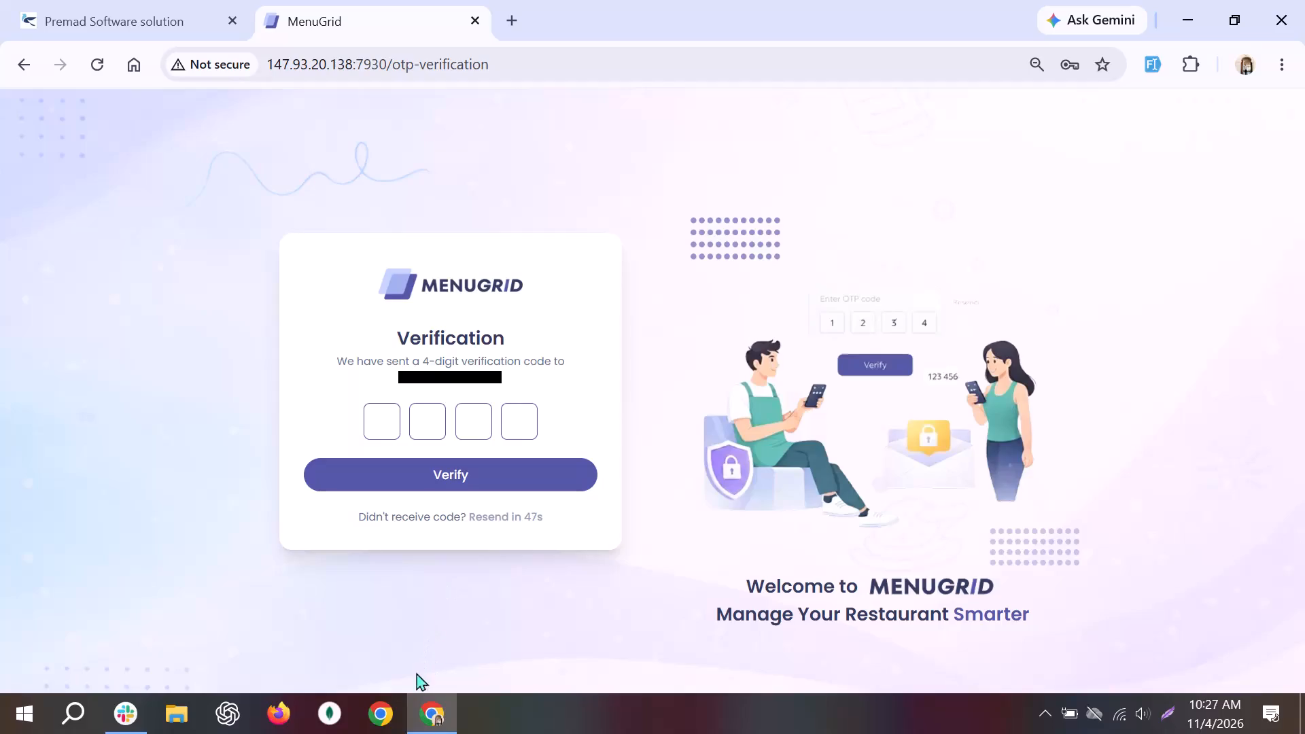
Open the MENU-GRID QA spreadsheet in a separate Chrome window under the Premad QA work profile.
left_click(372, 733)
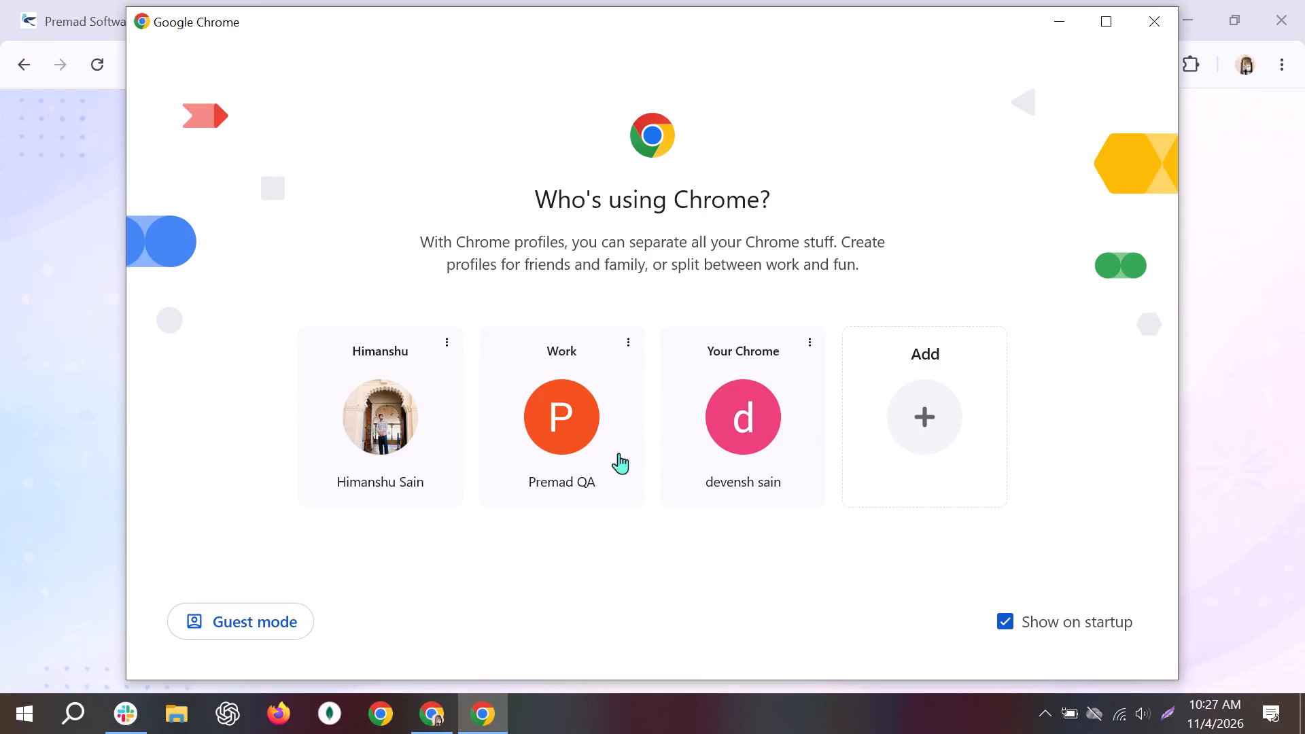
left_click(575, 436)
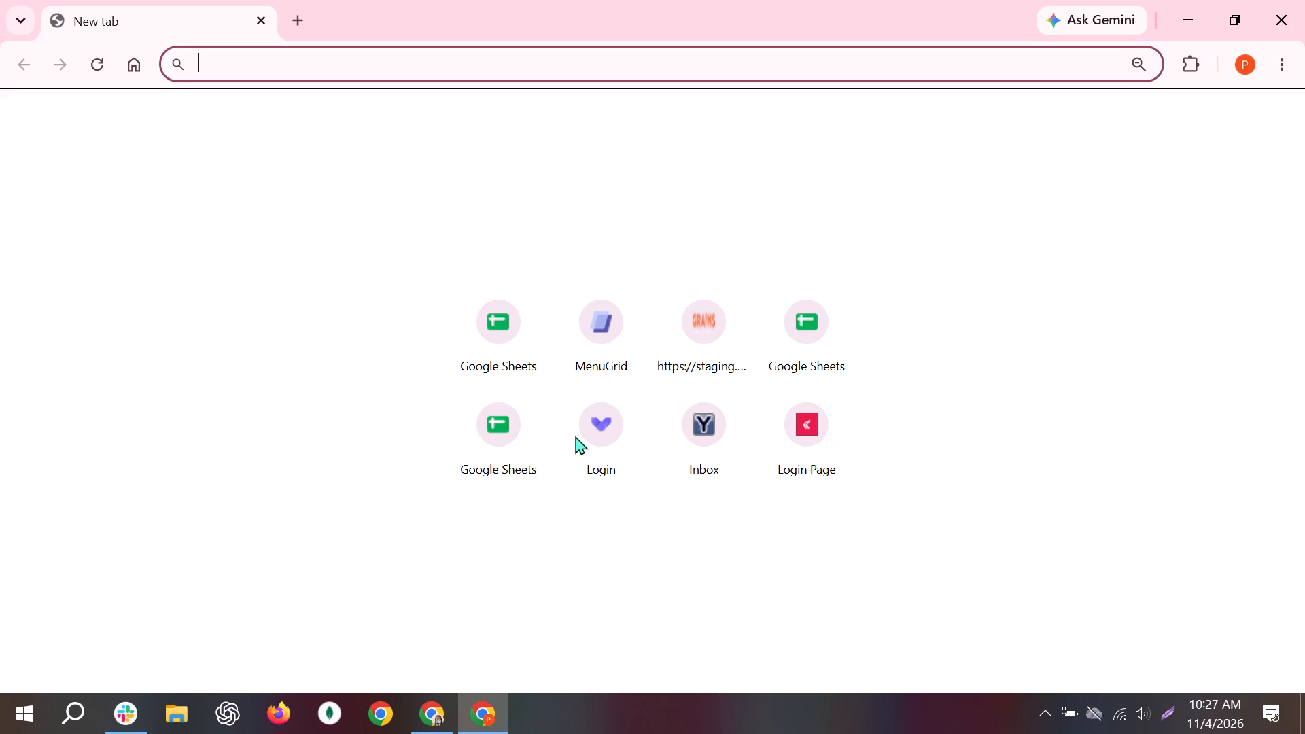
type("me")
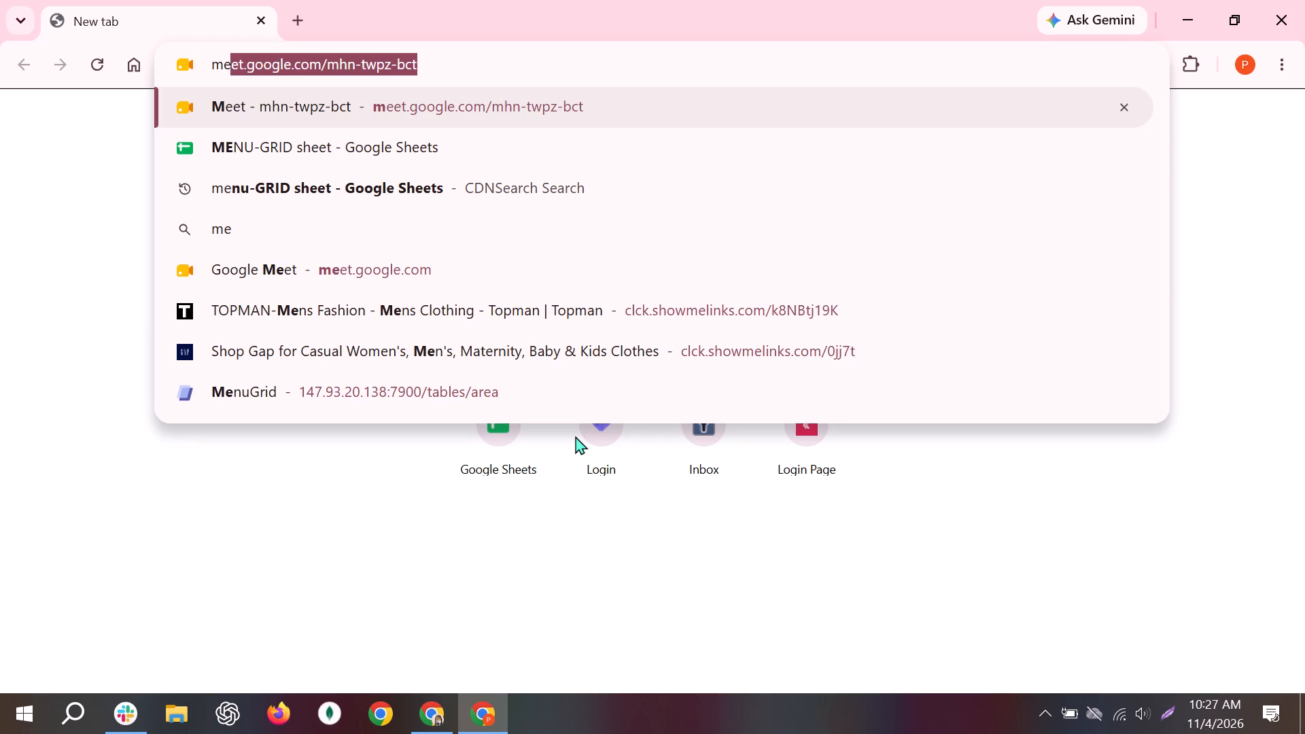
key("Down")
key("Return")
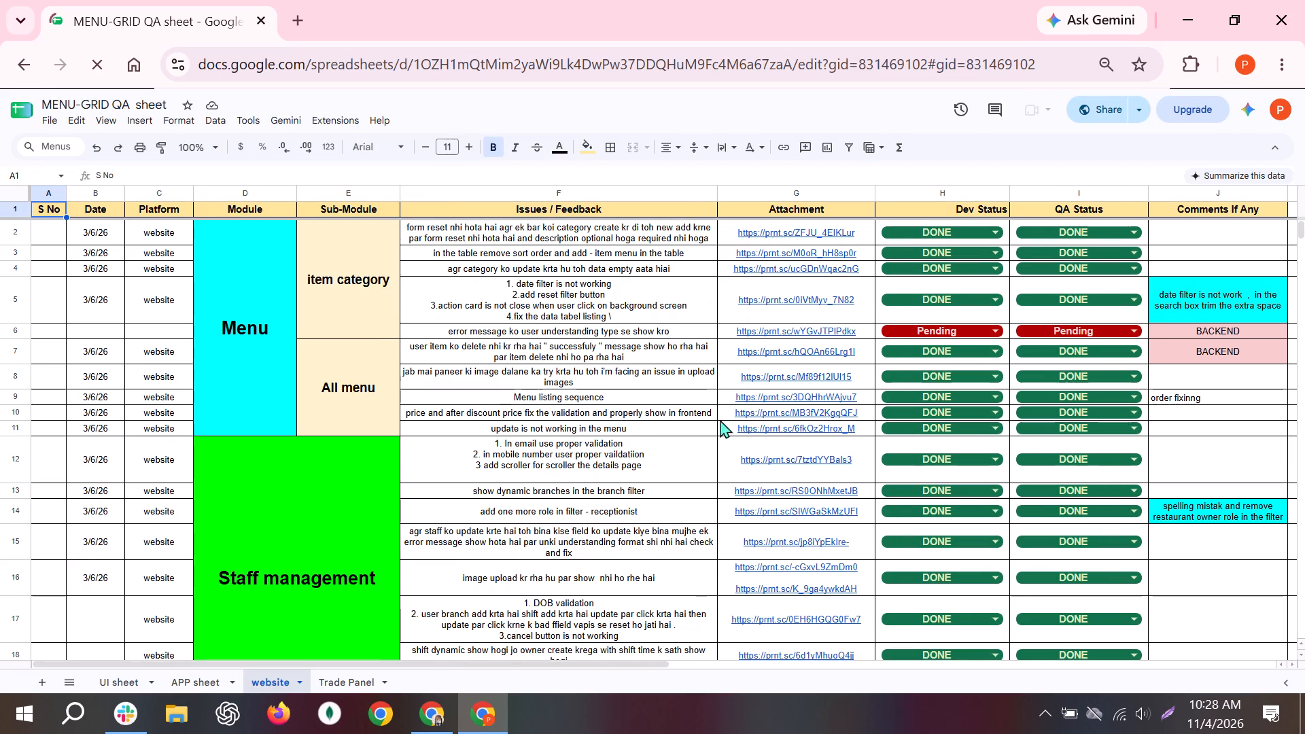
Bring up the Trade Panel sheet of the QA spreadsheet and examine its issue list down to the last filled row.
scroll(724, 450, "down", 2)
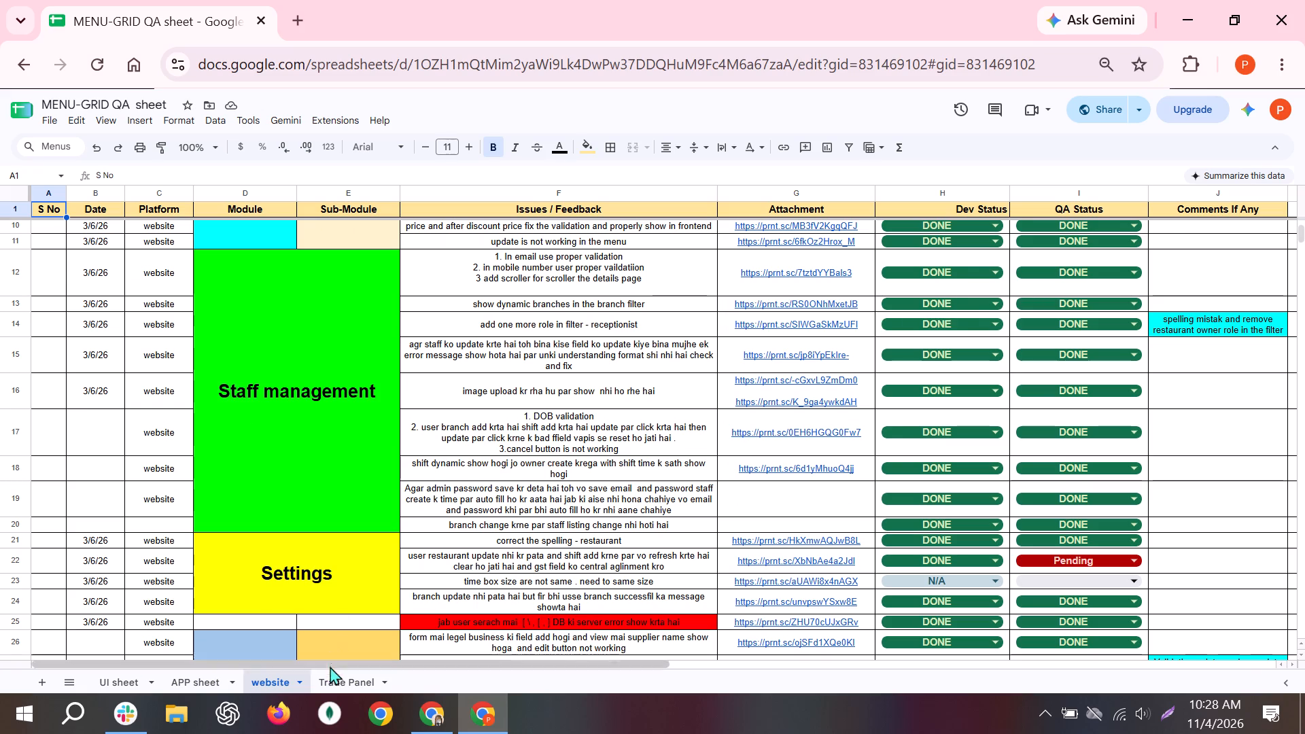
left_click(343, 689)
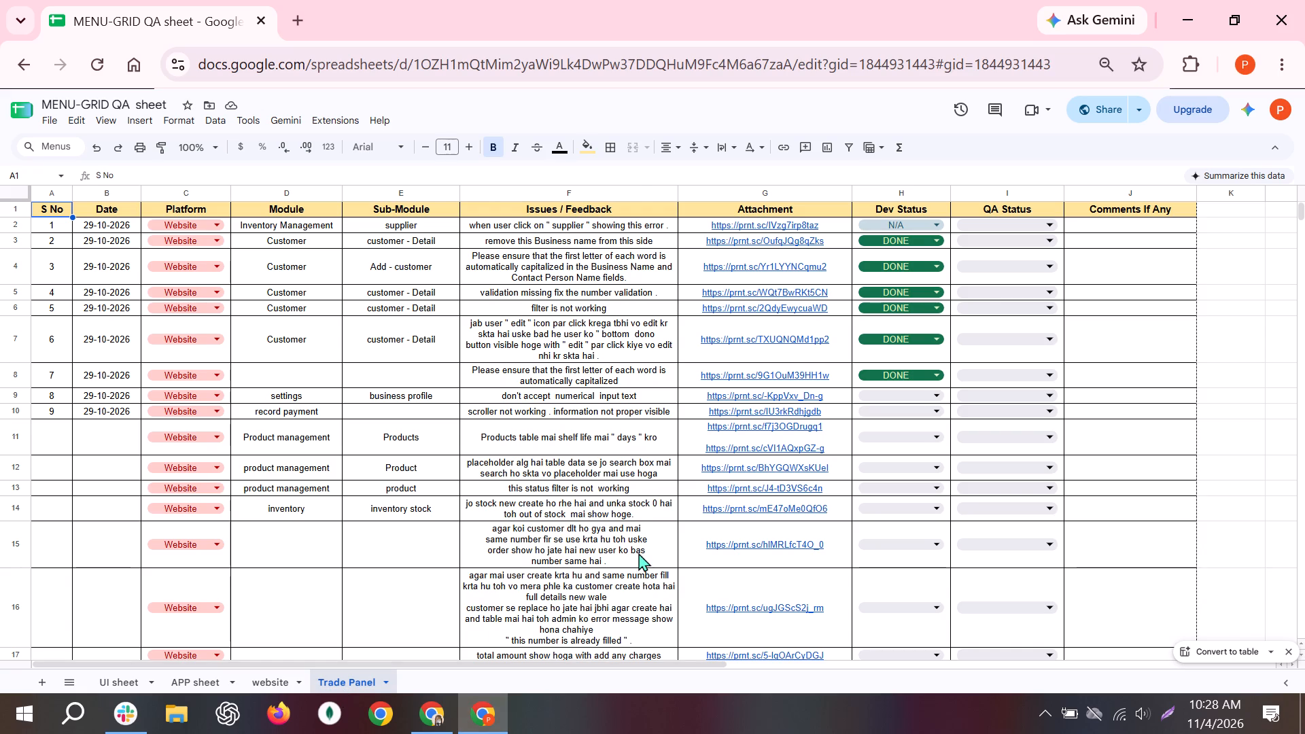
scroll(638, 553, "down", 2)
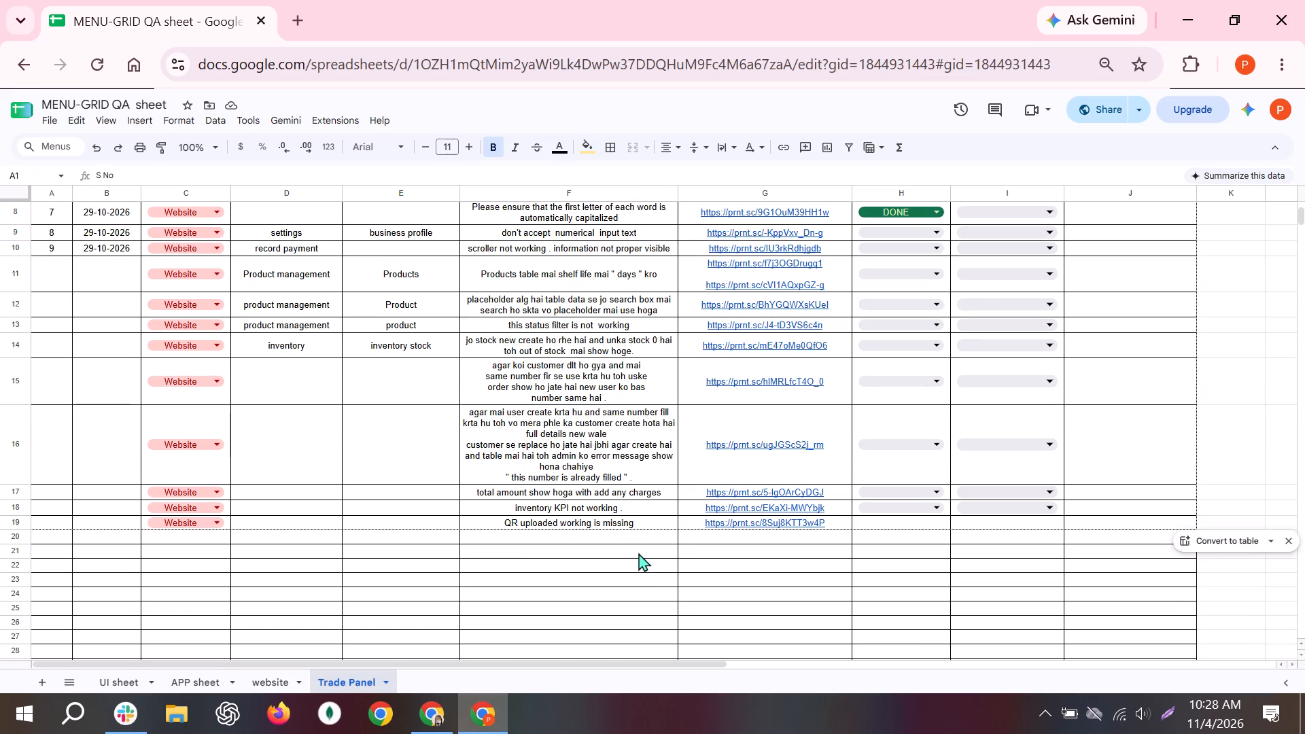
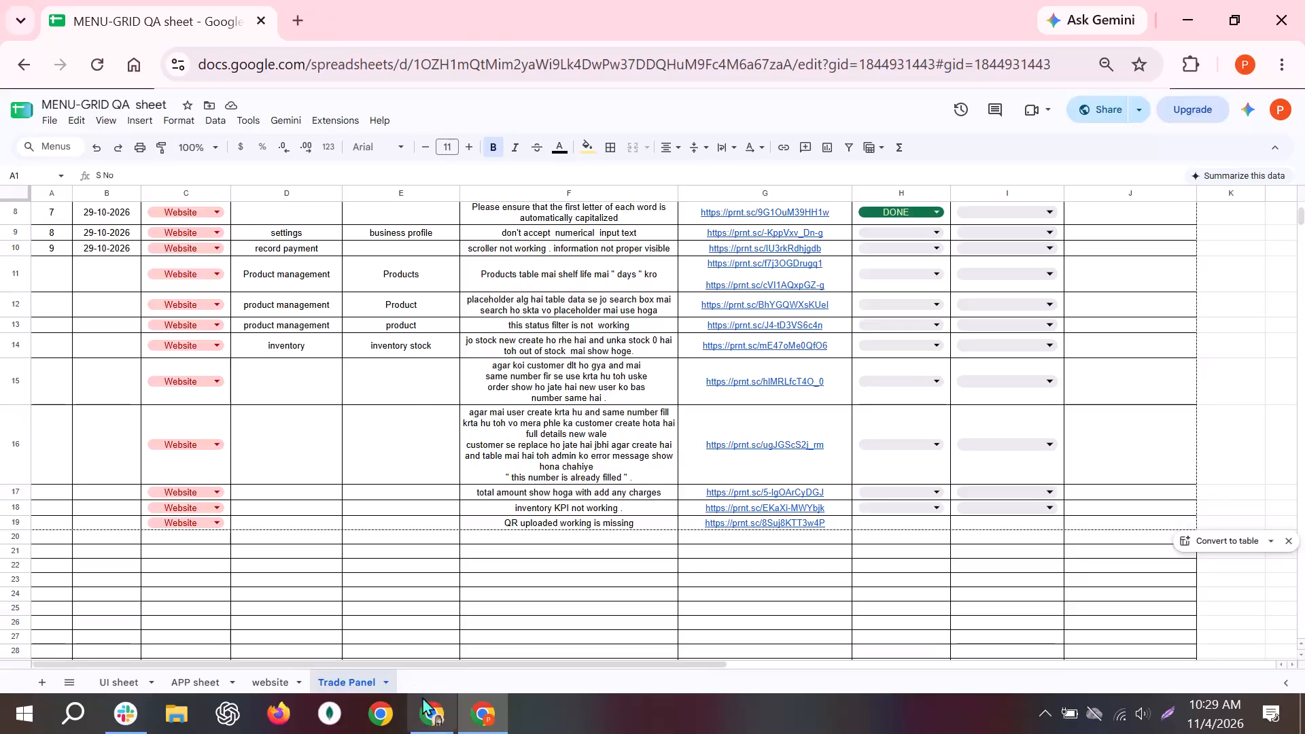
Check the MenuGrid verification page, return to the MENU-GRID QA sheet's browser window and open a new tab there.
left_click(428, 710)
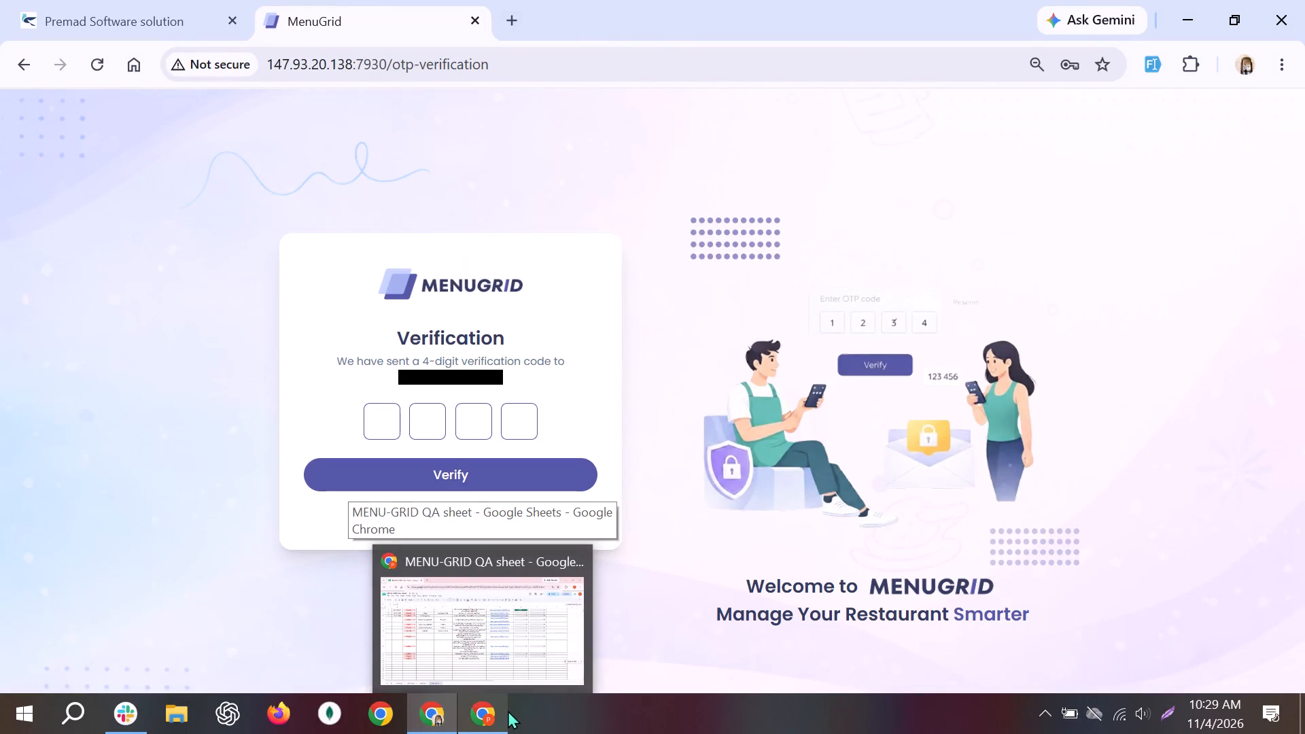
left_click(478, 700)
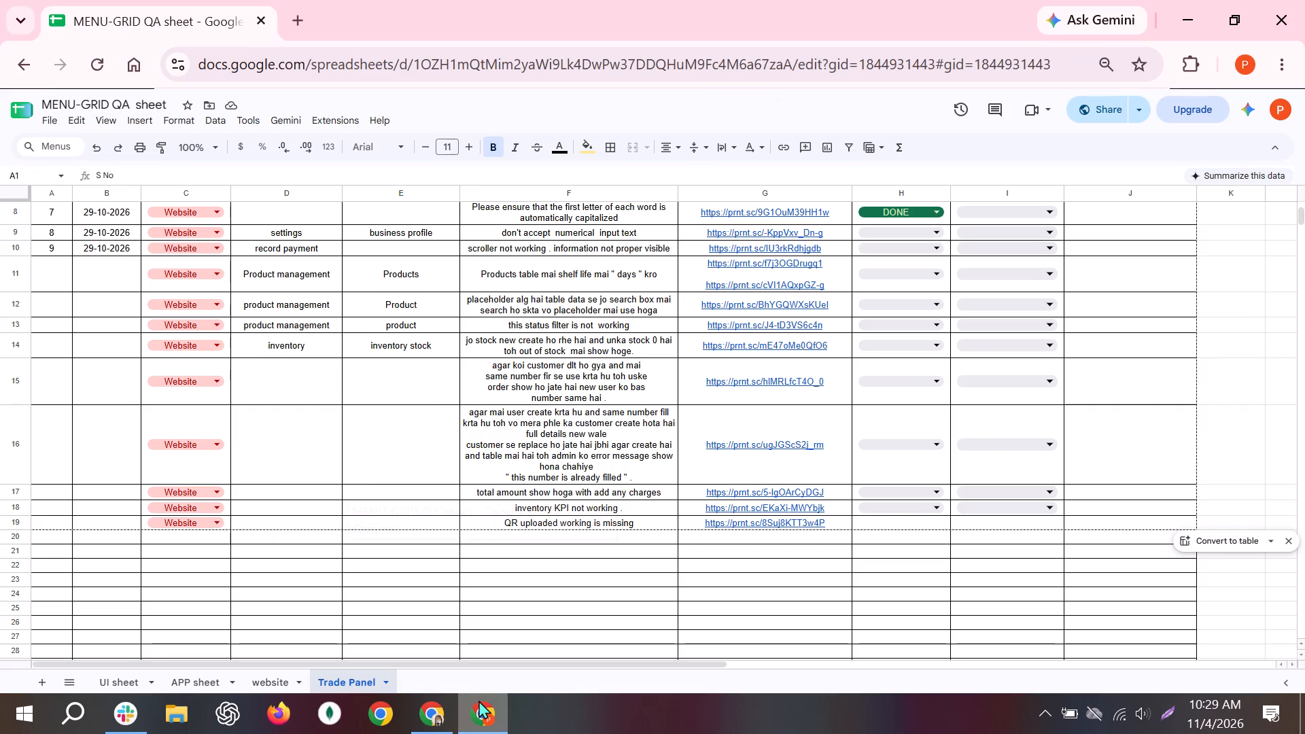
left_click(301, 16)
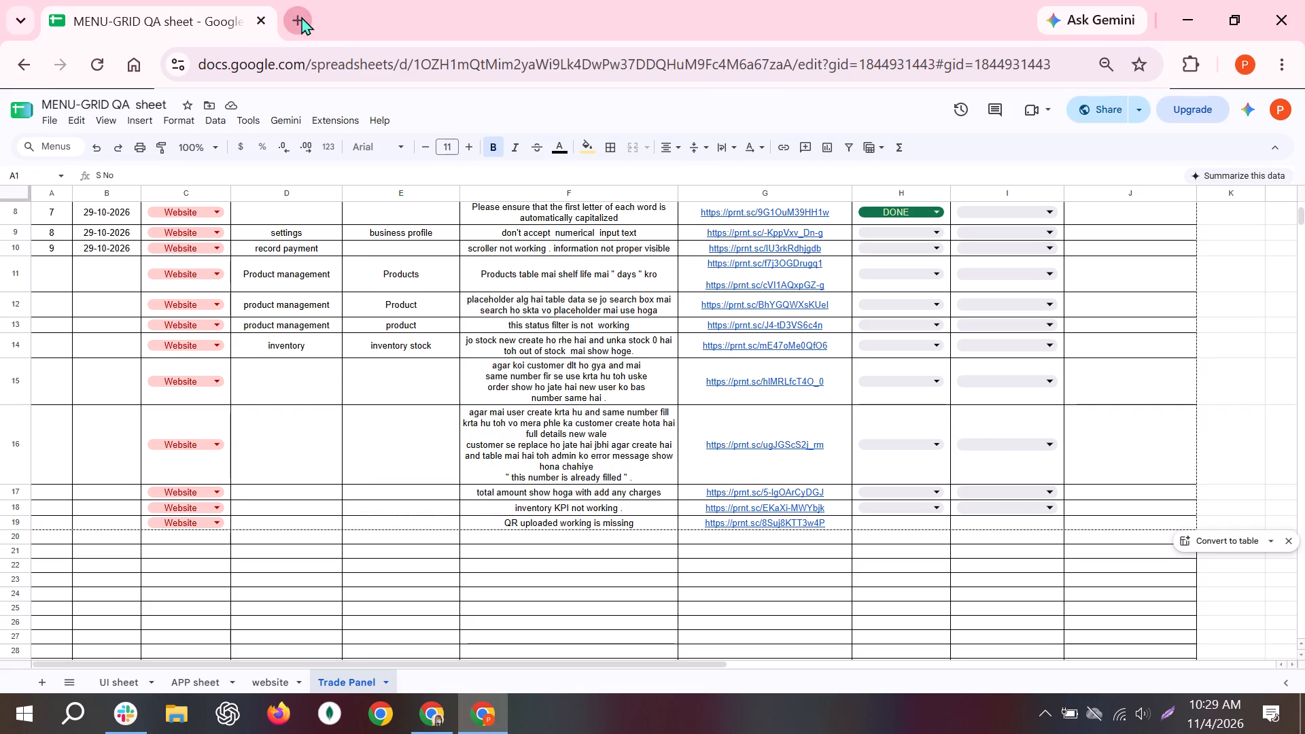
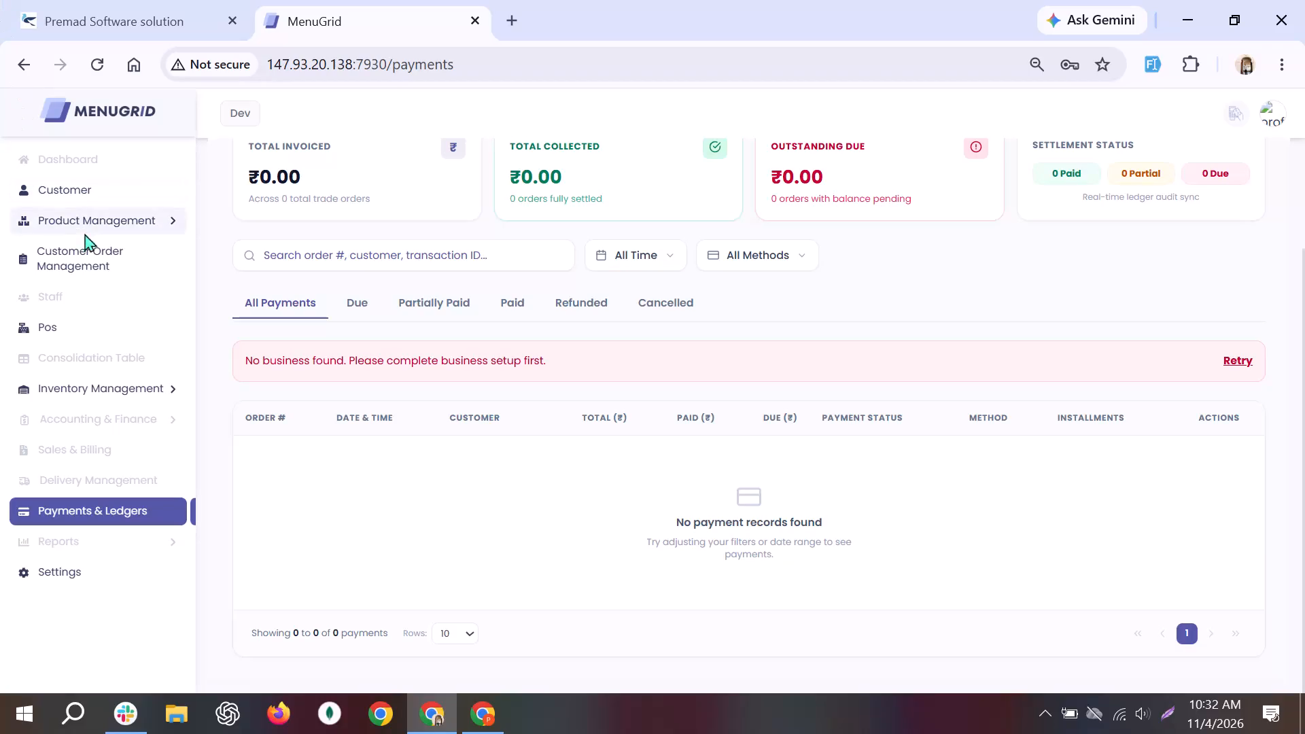
Check the Customer Management page of the MenuGrid trade panel and expand the Product Management section.
left_click(90, 200)
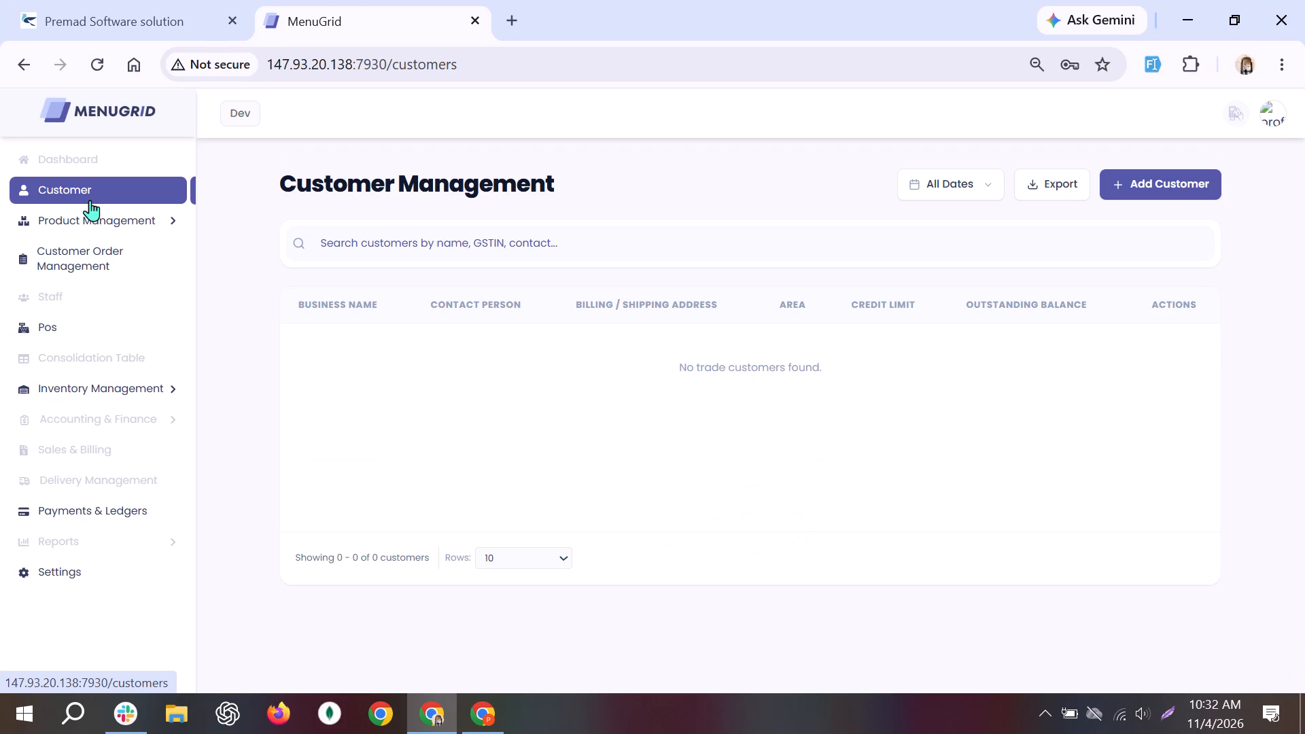
left_click(83, 223)
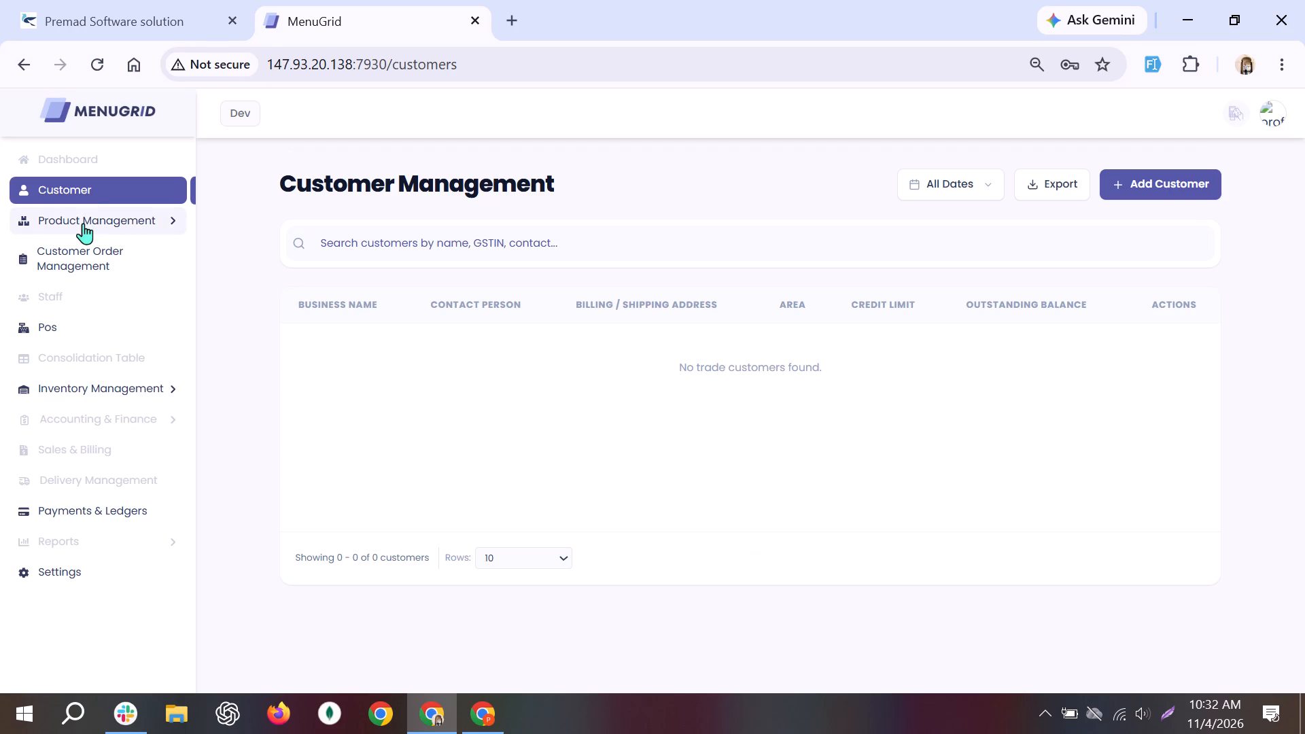
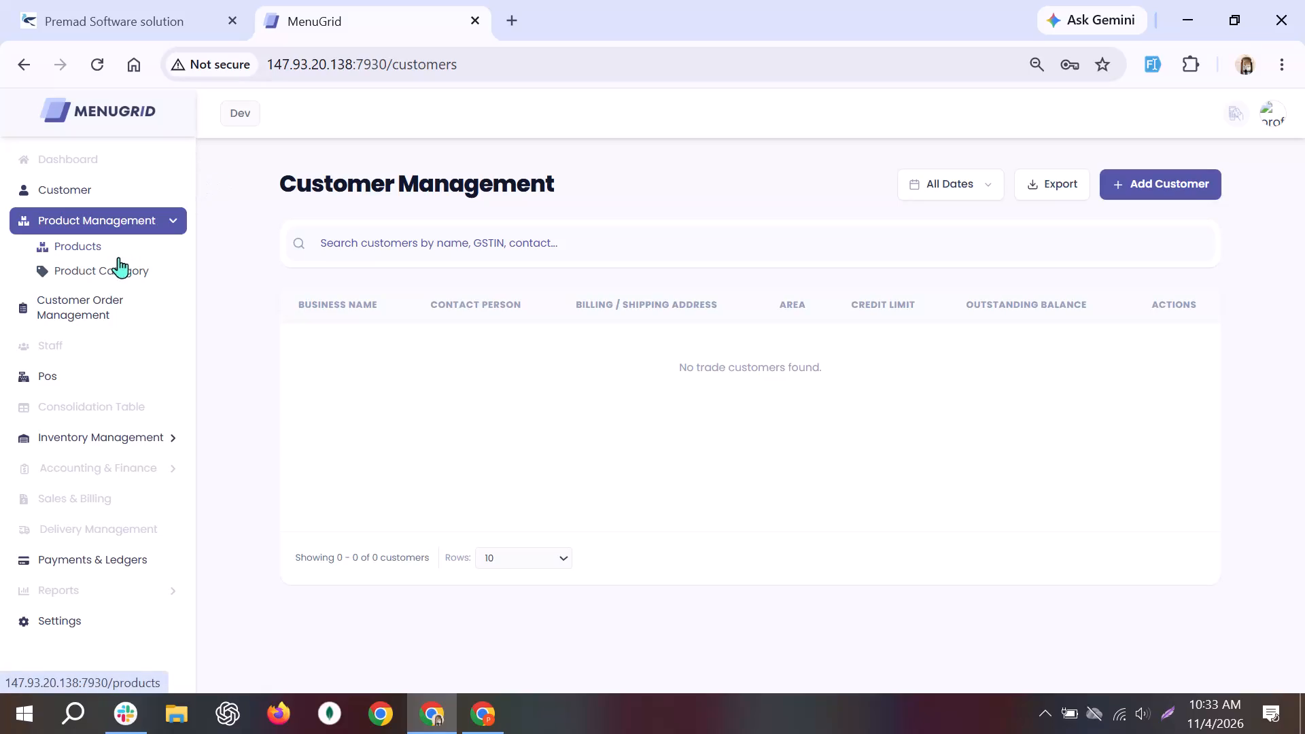
Check the Product Category, Customer Order Management and Pos pages of the trade panel, retrying the loading of orders.
left_click(103, 277)
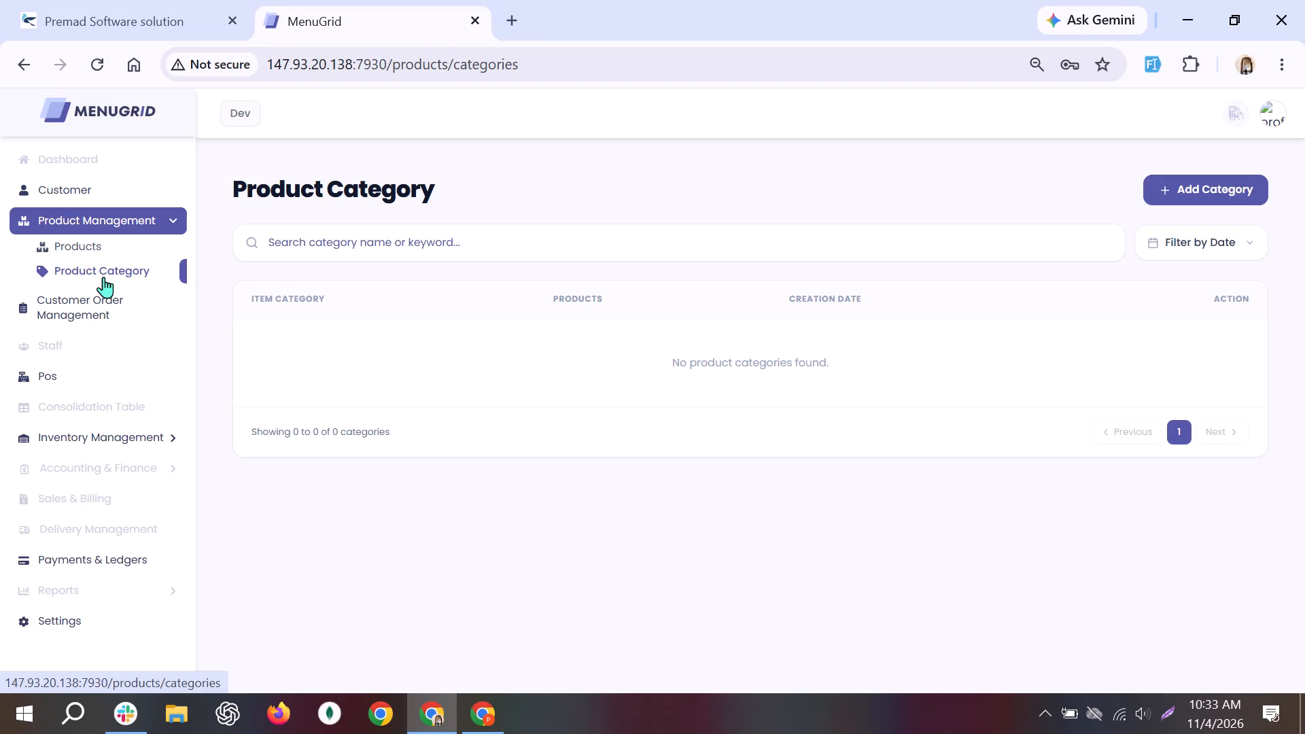
left_click(67, 318)
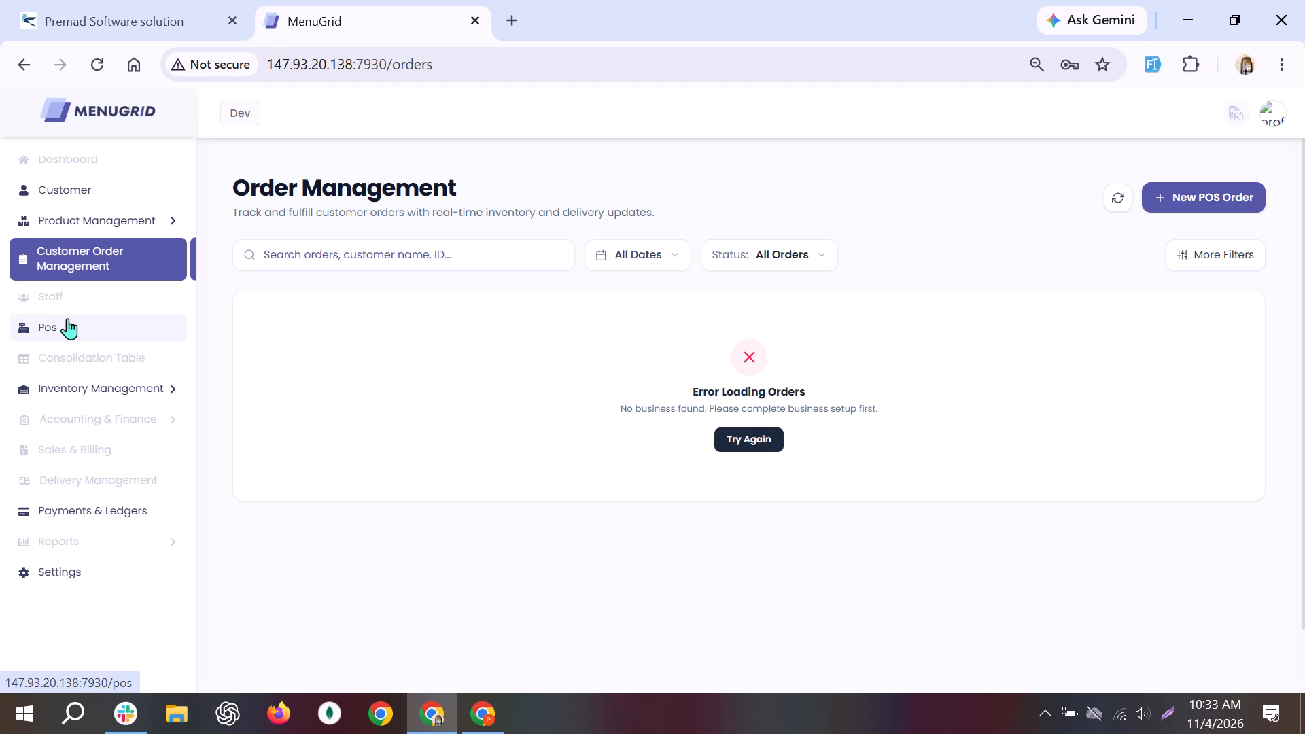
left_click(731, 438)
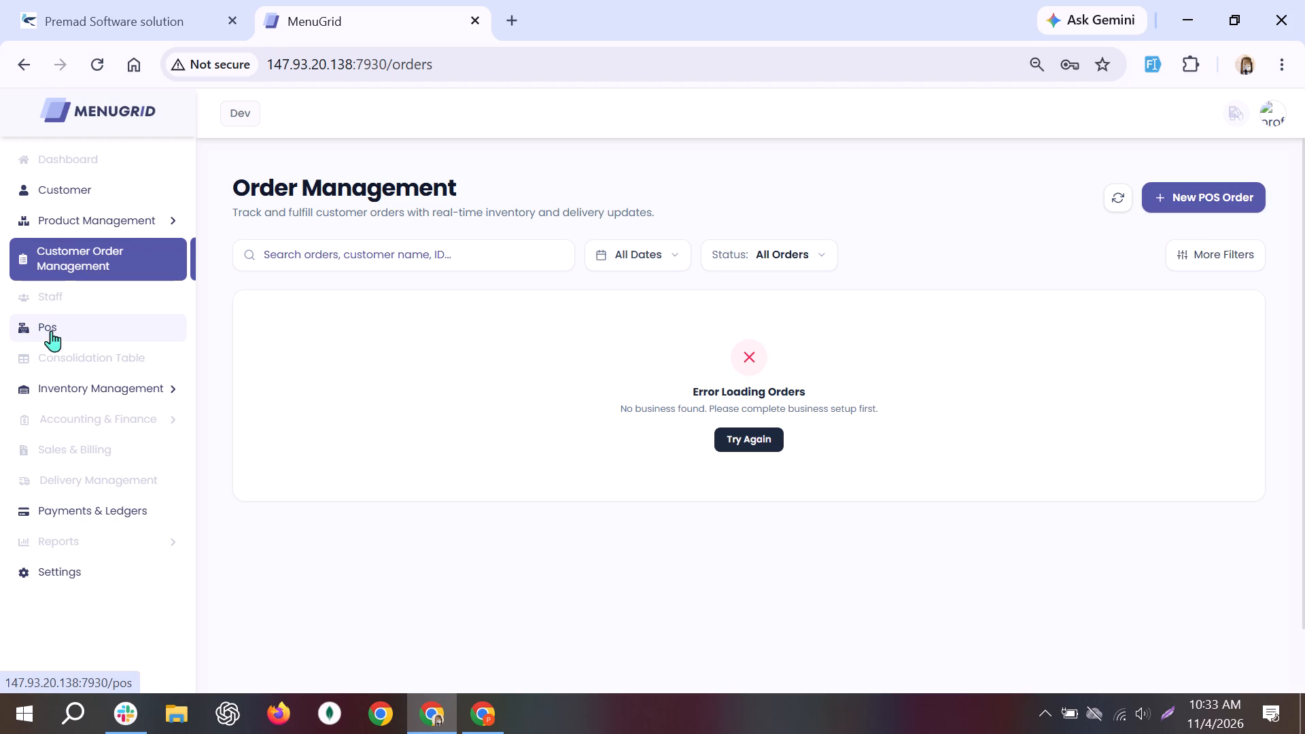
left_click(51, 330)
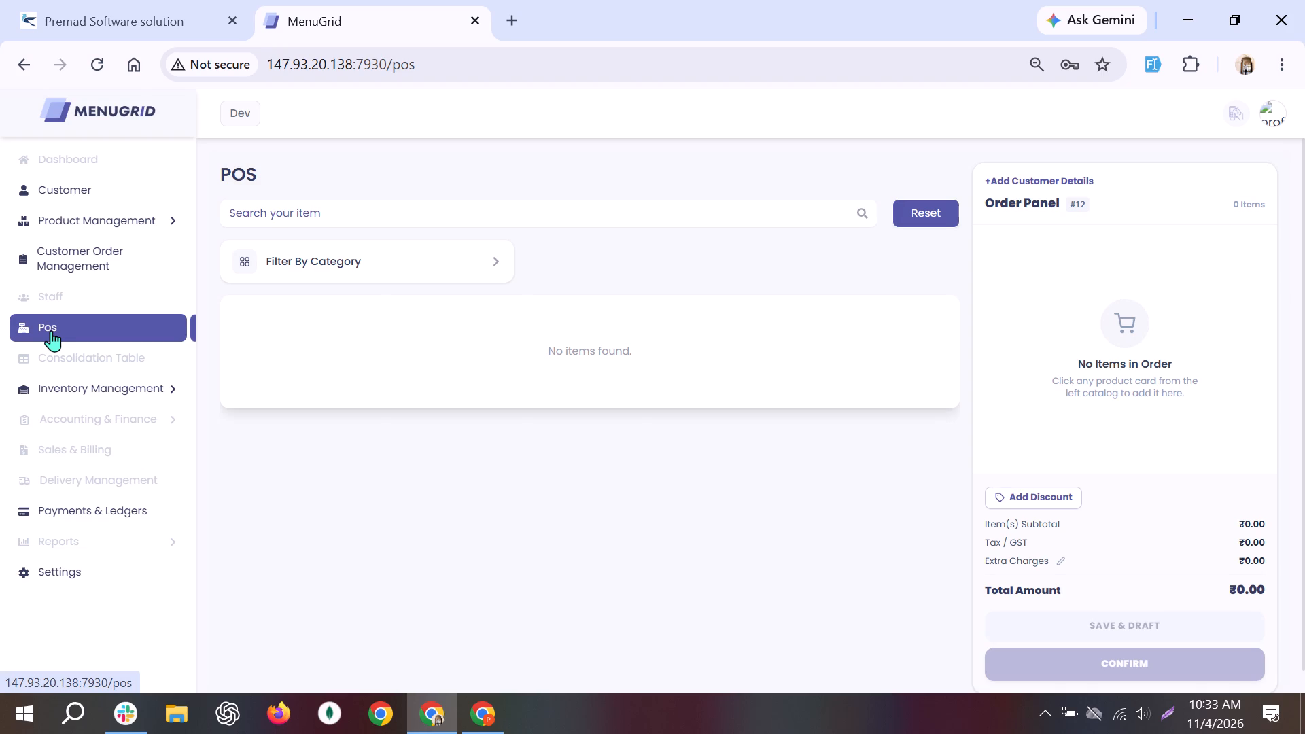
Check the Inventory Stocks and Inventory Movements pages under Inventory Management, as well as the Payments & Ledgers page.
left_click(39, 400)
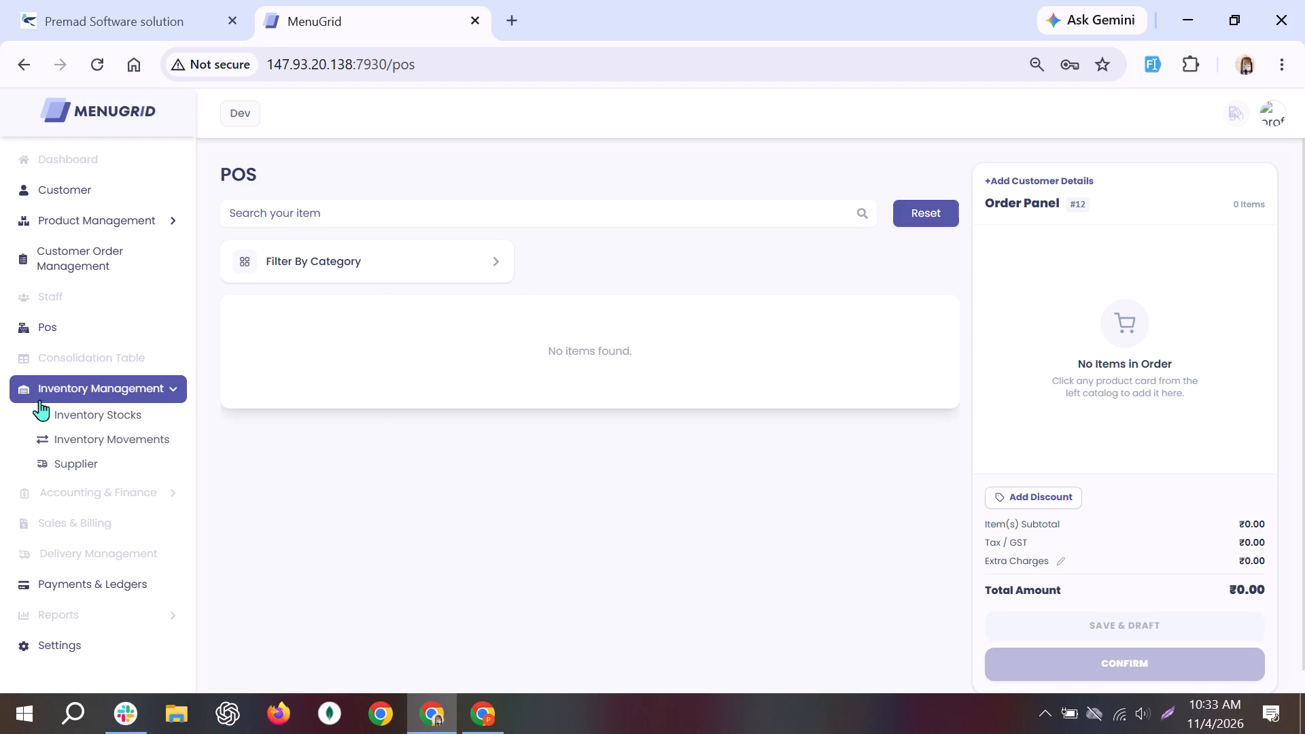
left_click(81, 421)
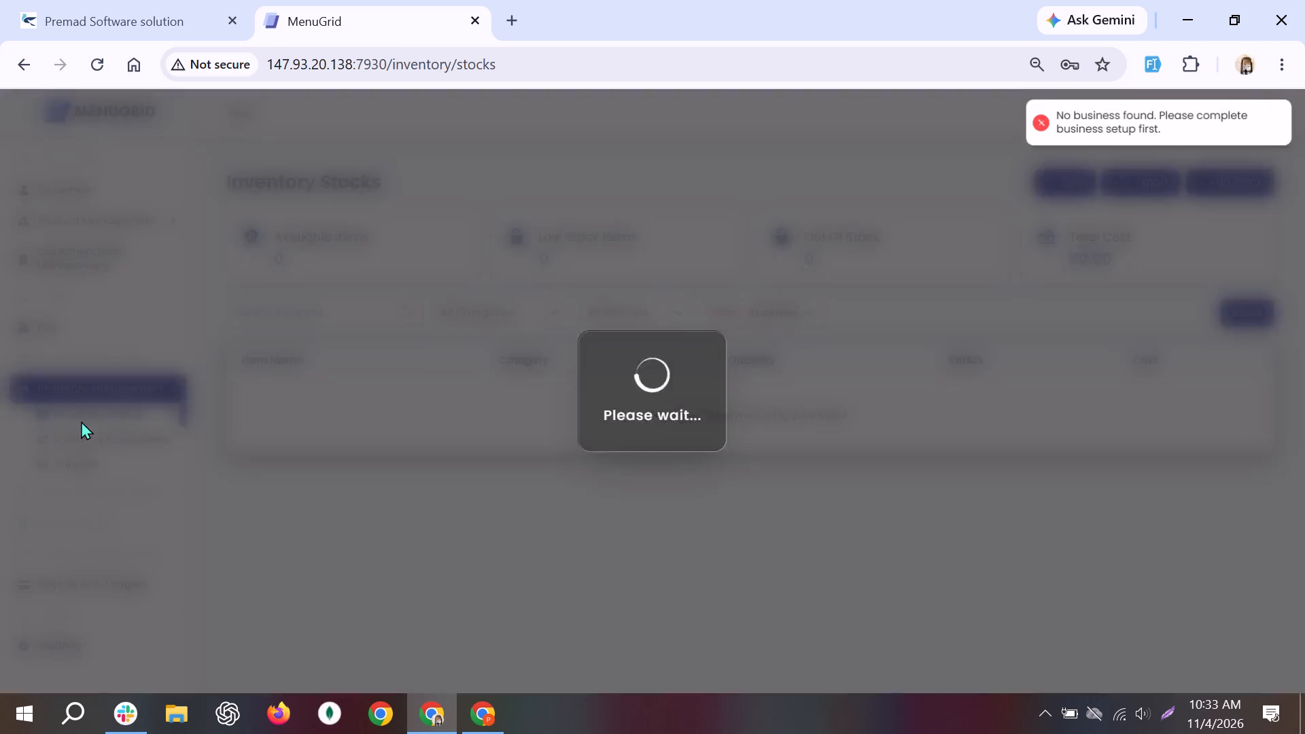
left_click(80, 448)
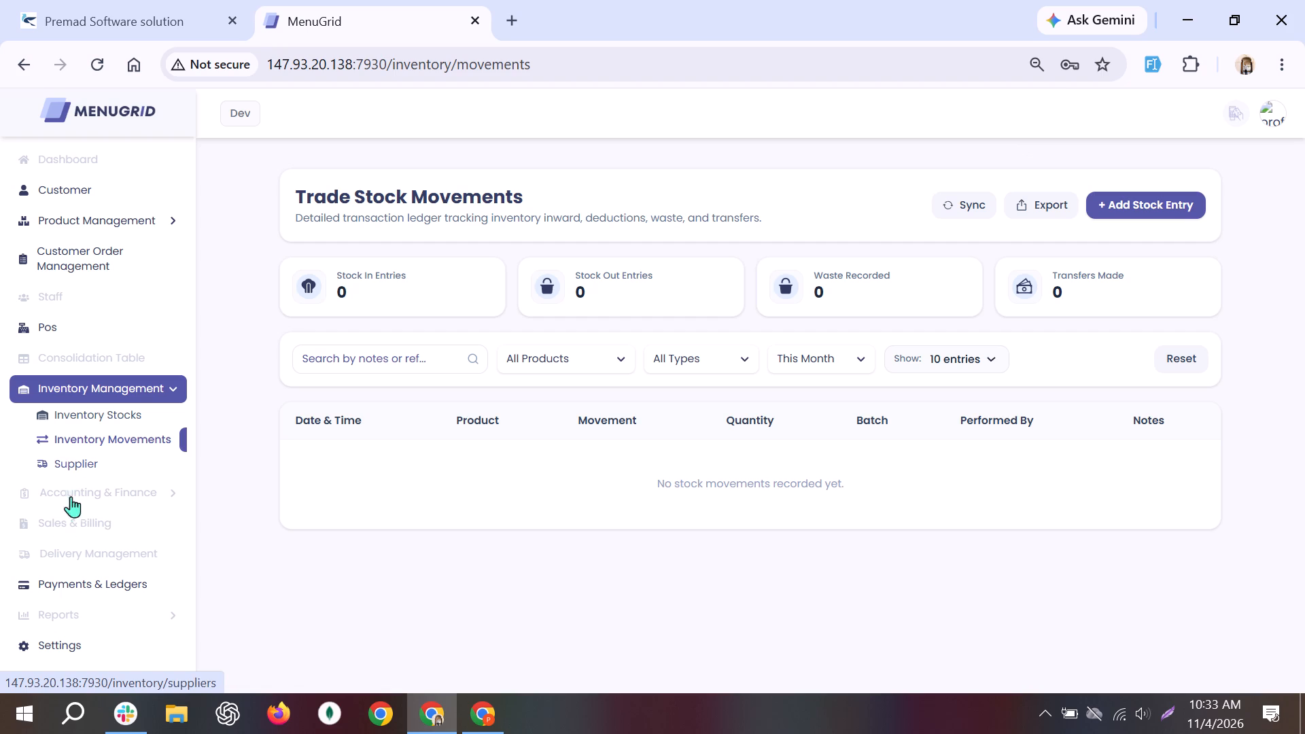
left_click(62, 595)
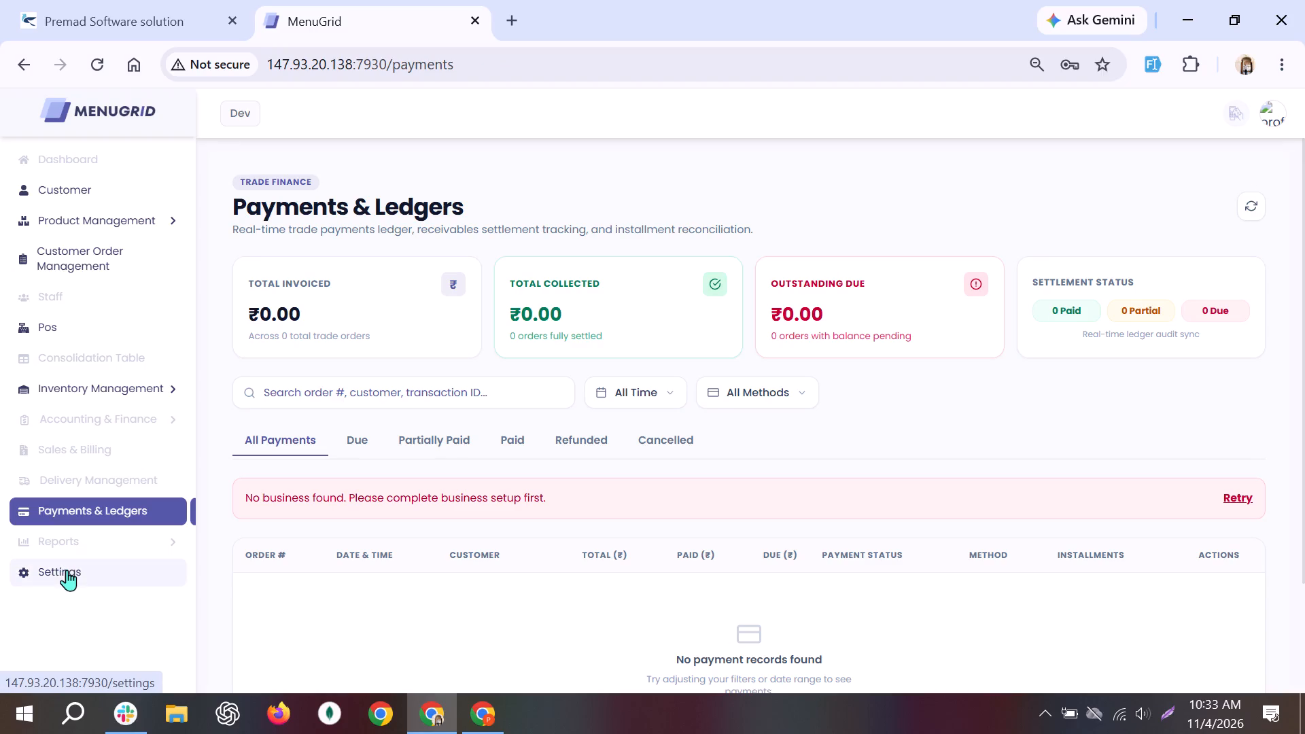
Review the Business Profile form in the trade panel's Settings, from the business logo to the opening and closing times.
left_click(67, 570)
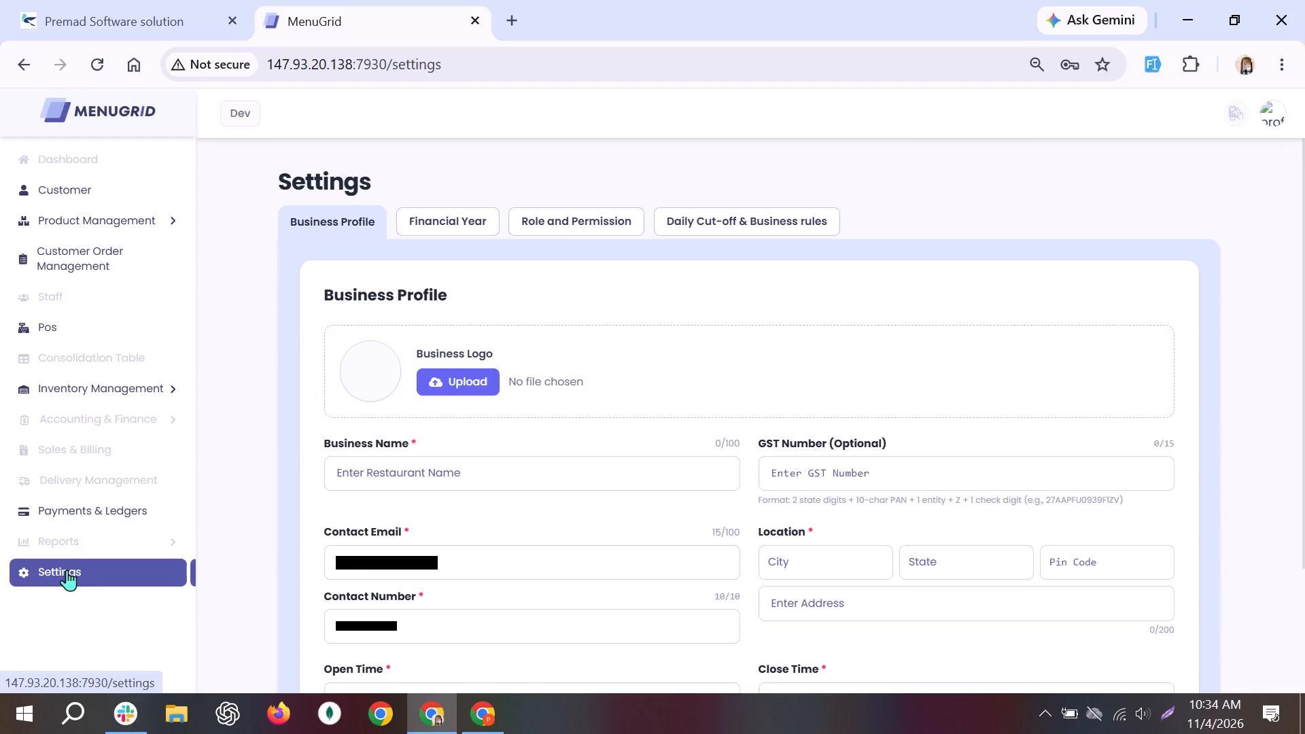
scroll(610, 423, "down", 5)
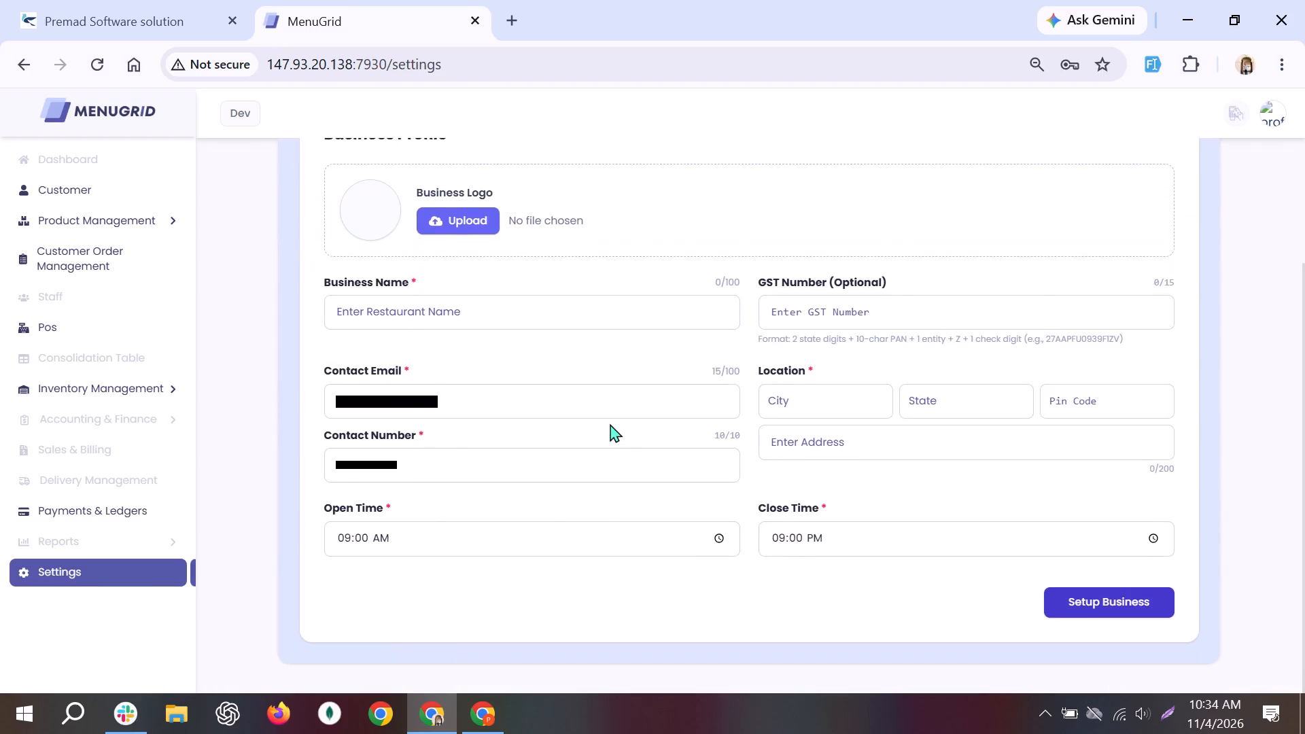
scroll(610, 423, "up", 8)
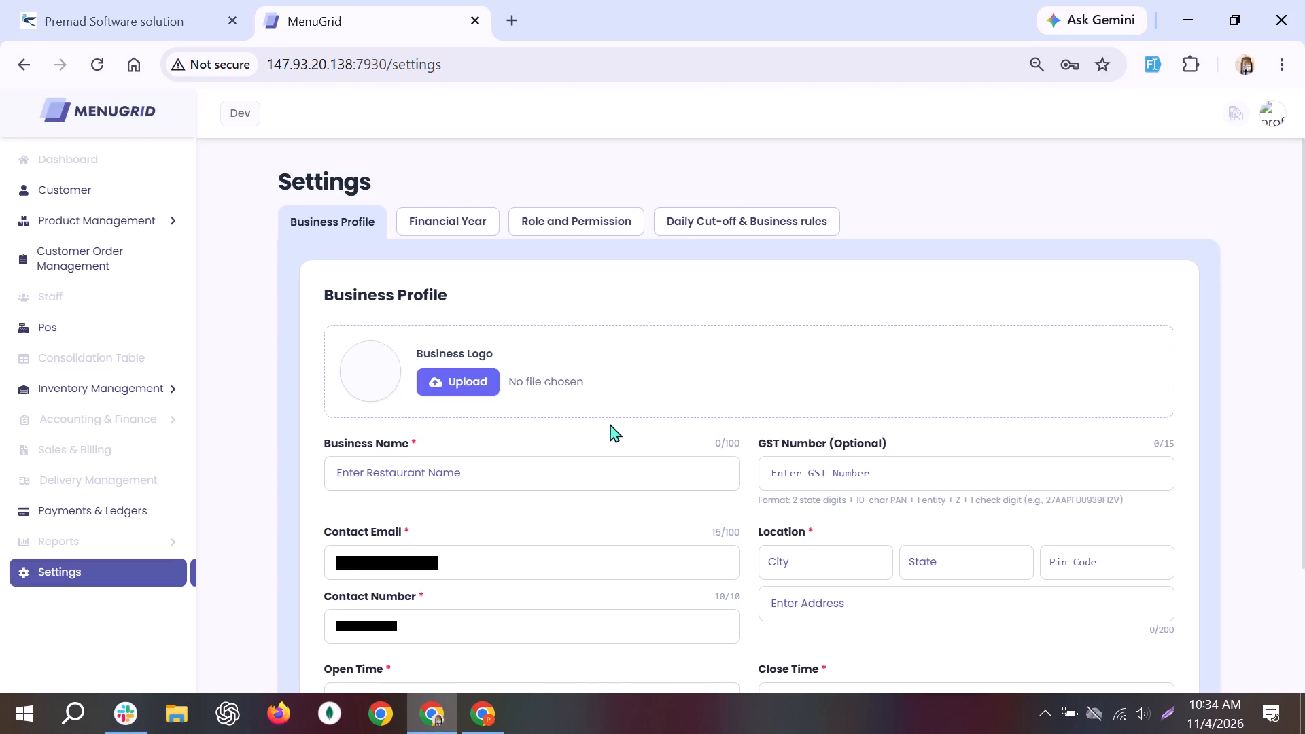
scroll(610, 423, "up", 4)
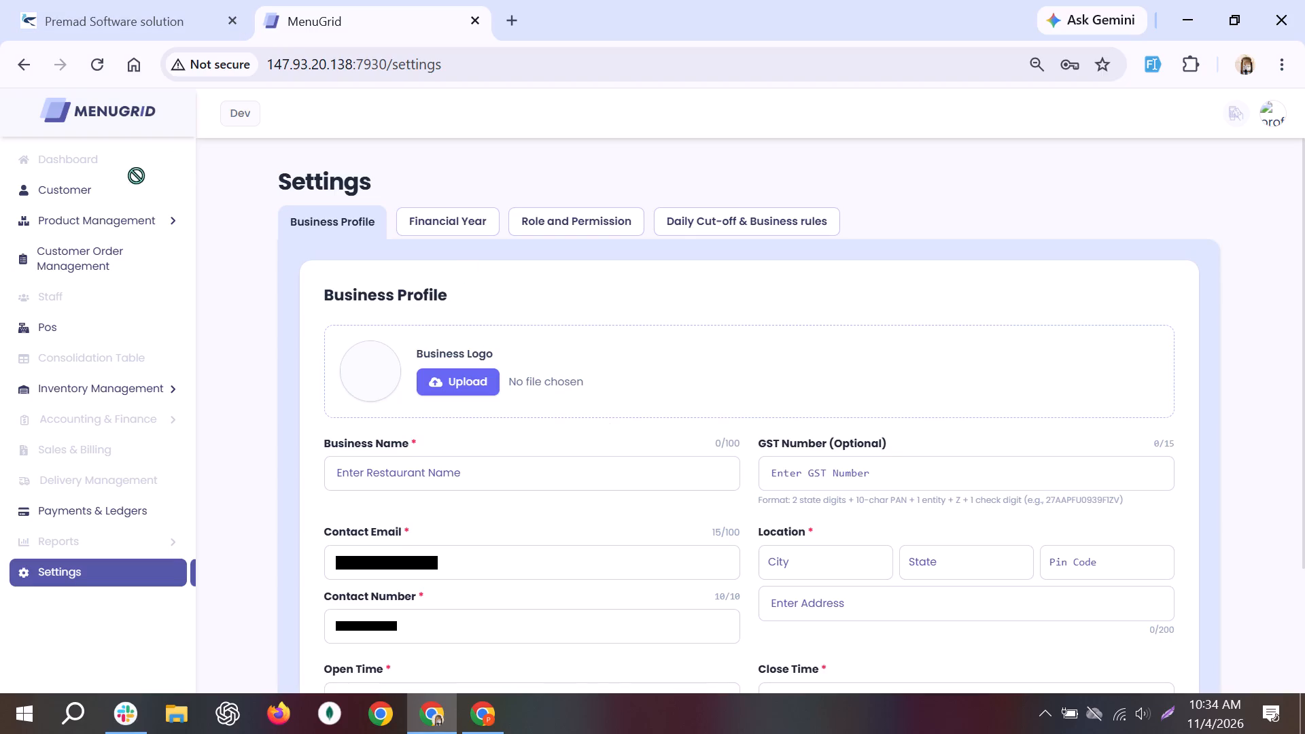
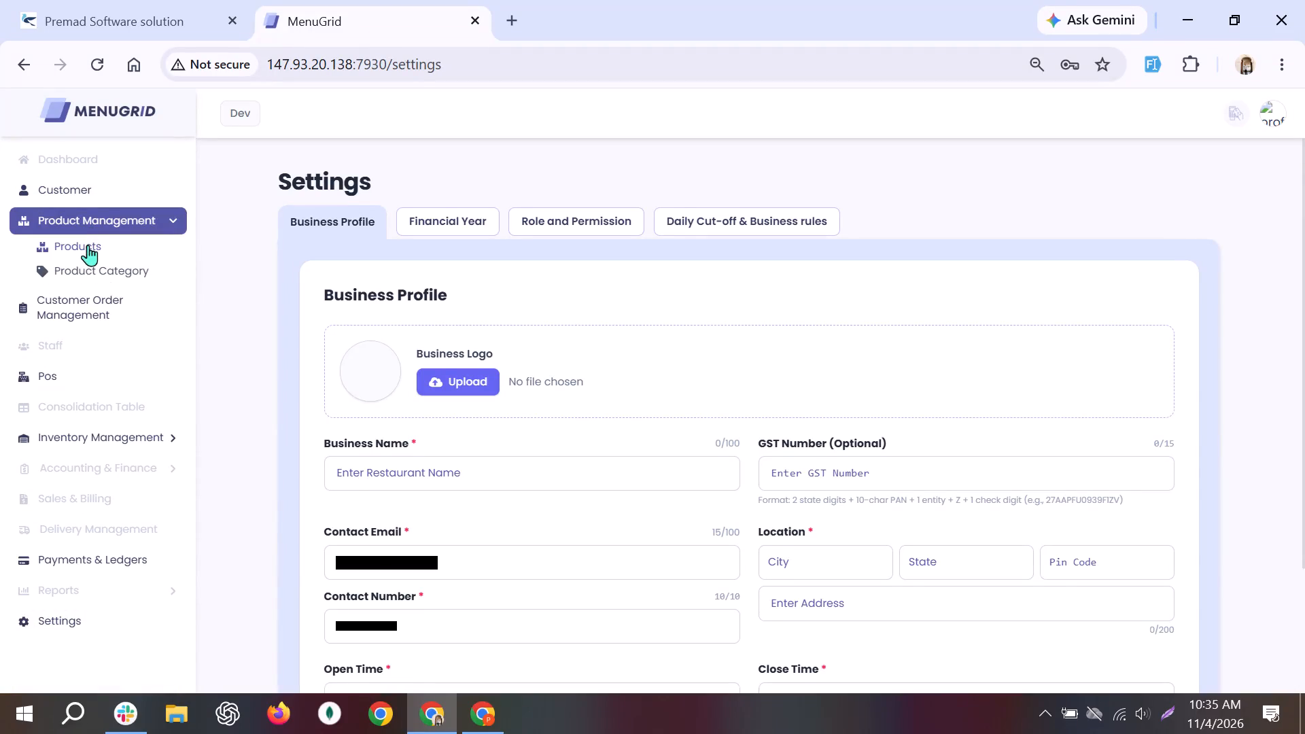
Open the form for adding a product under Product Management's Products page and inspect the available Base Unit options.
left_click(88, 245)
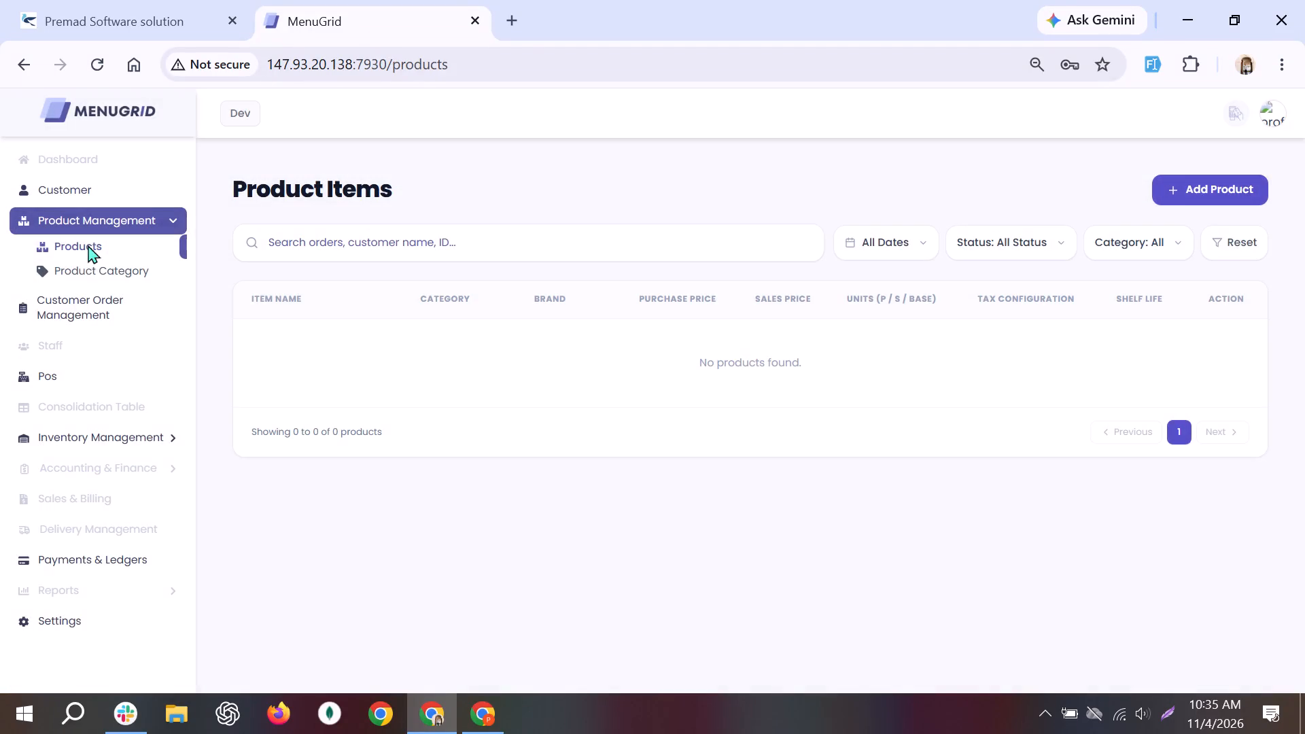
left_click(1230, 185)
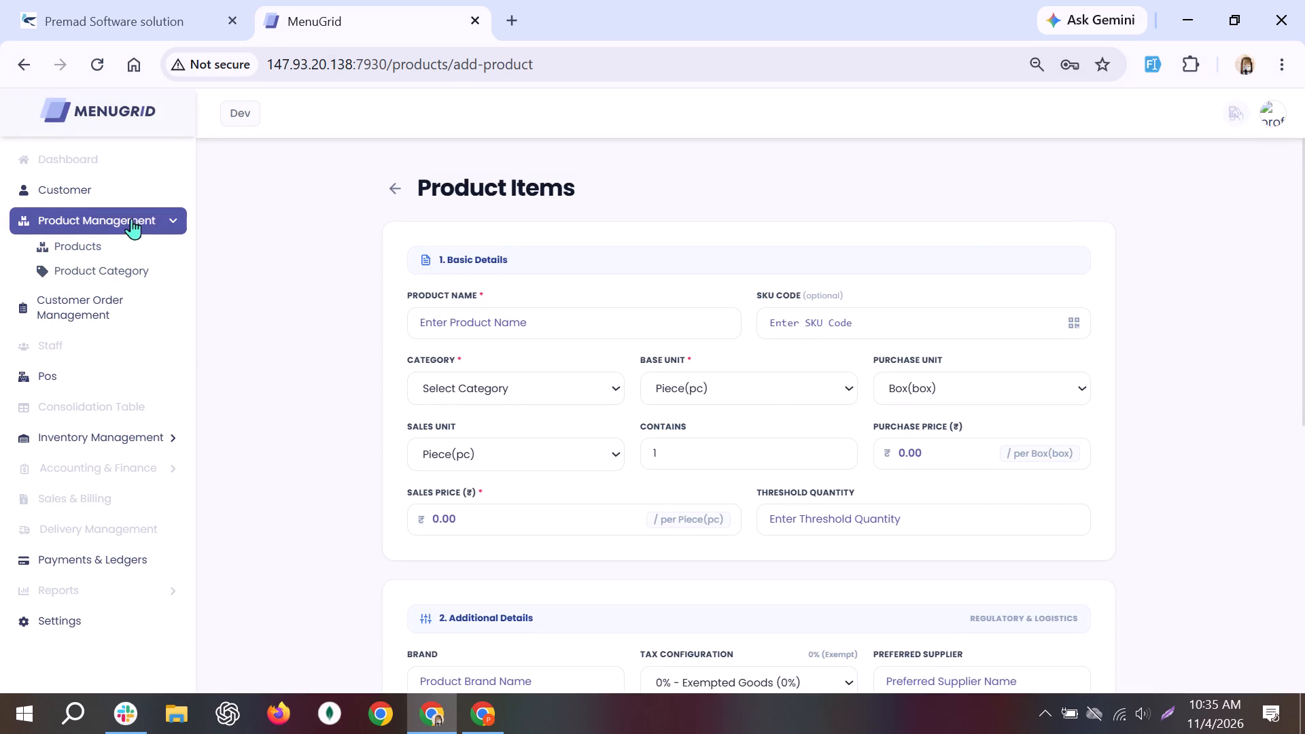
left_click(757, 394)
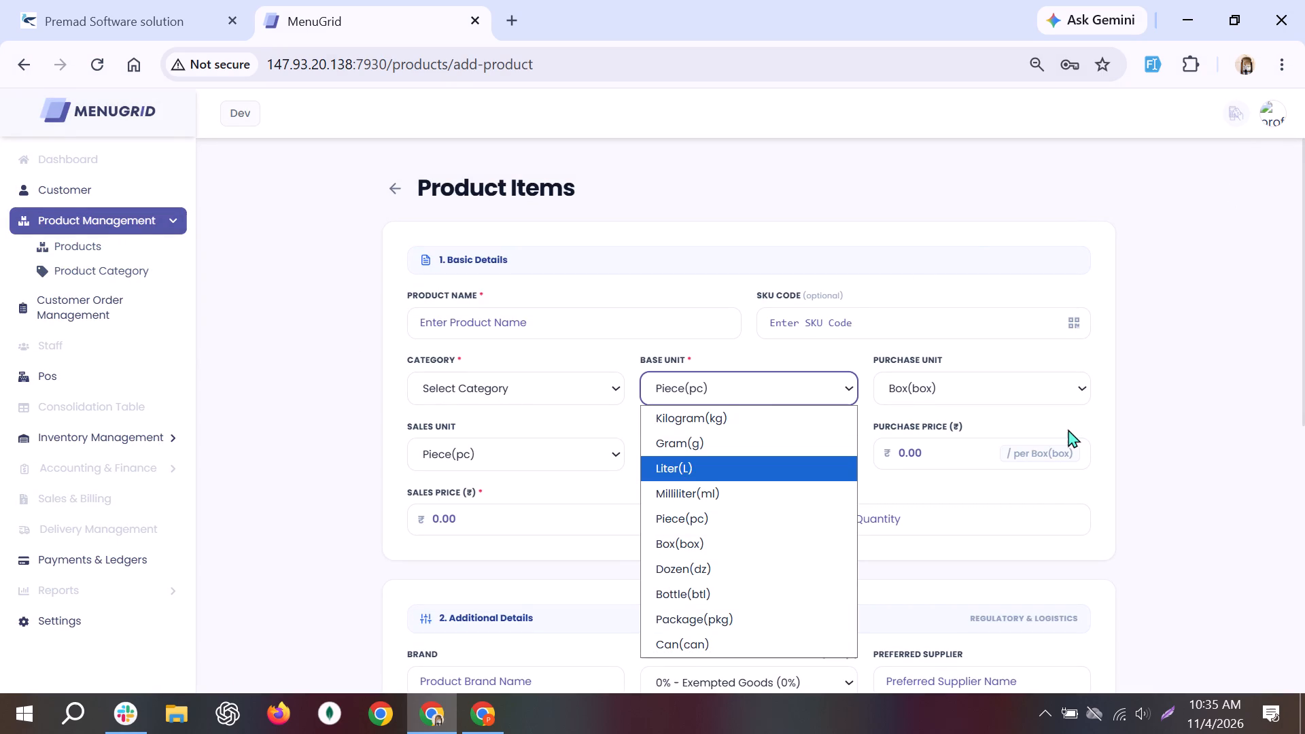
left_click(1047, 502)
Try to save the product item with its required fields left blank and check the form's Basic Details validation.
scroll(1047, 502, "down", 9)
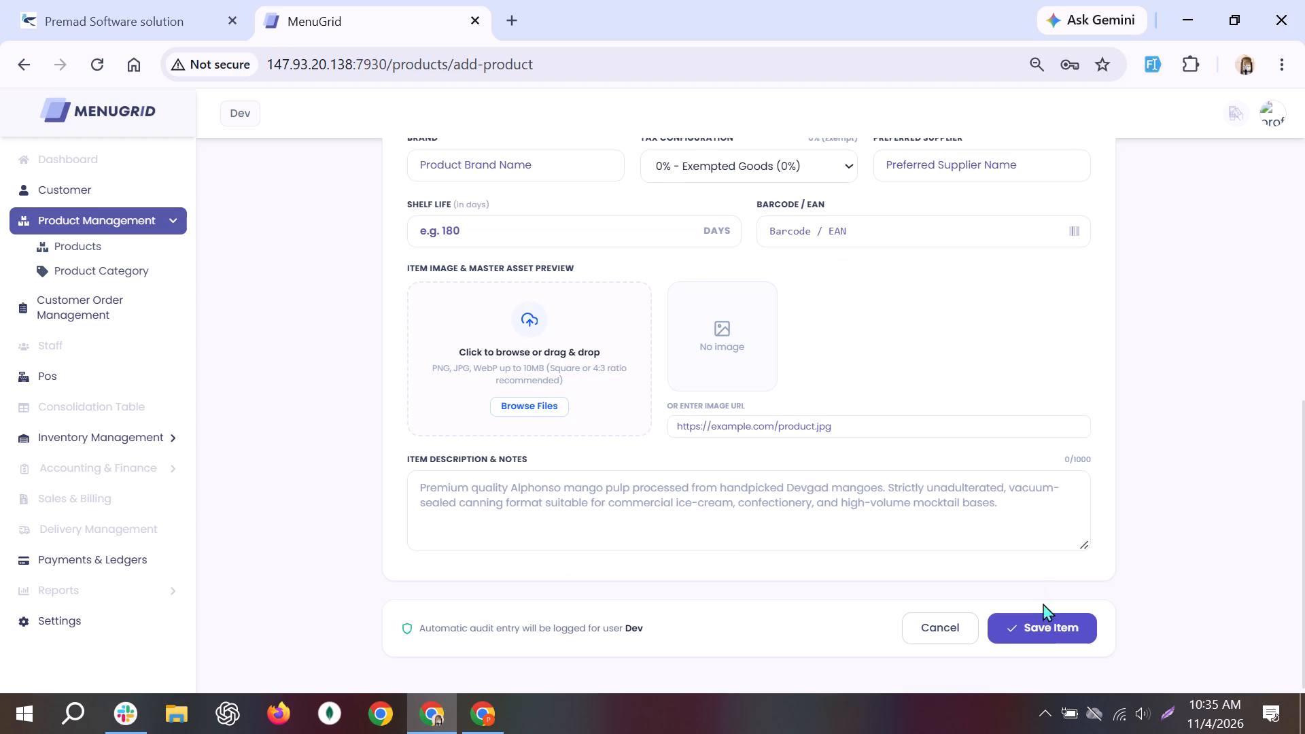
left_click(1045, 624)
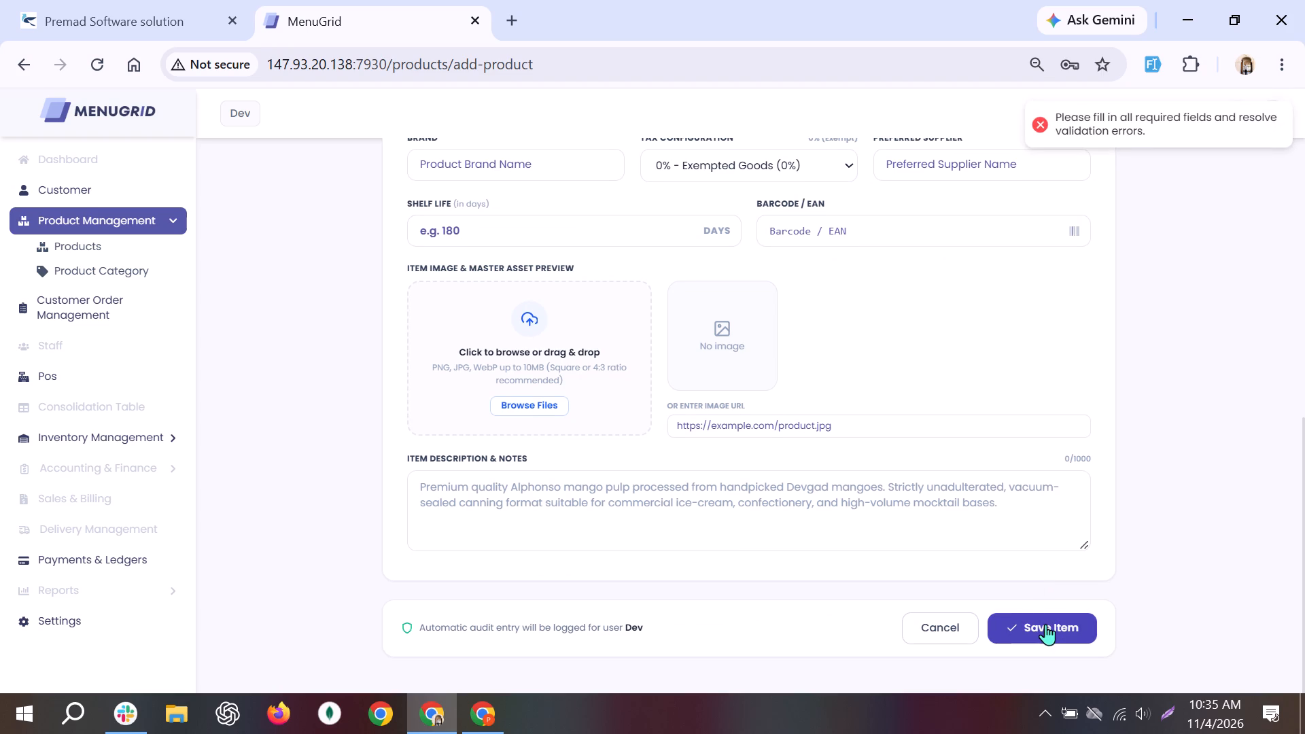
scroll(1045, 624, "up", 4)
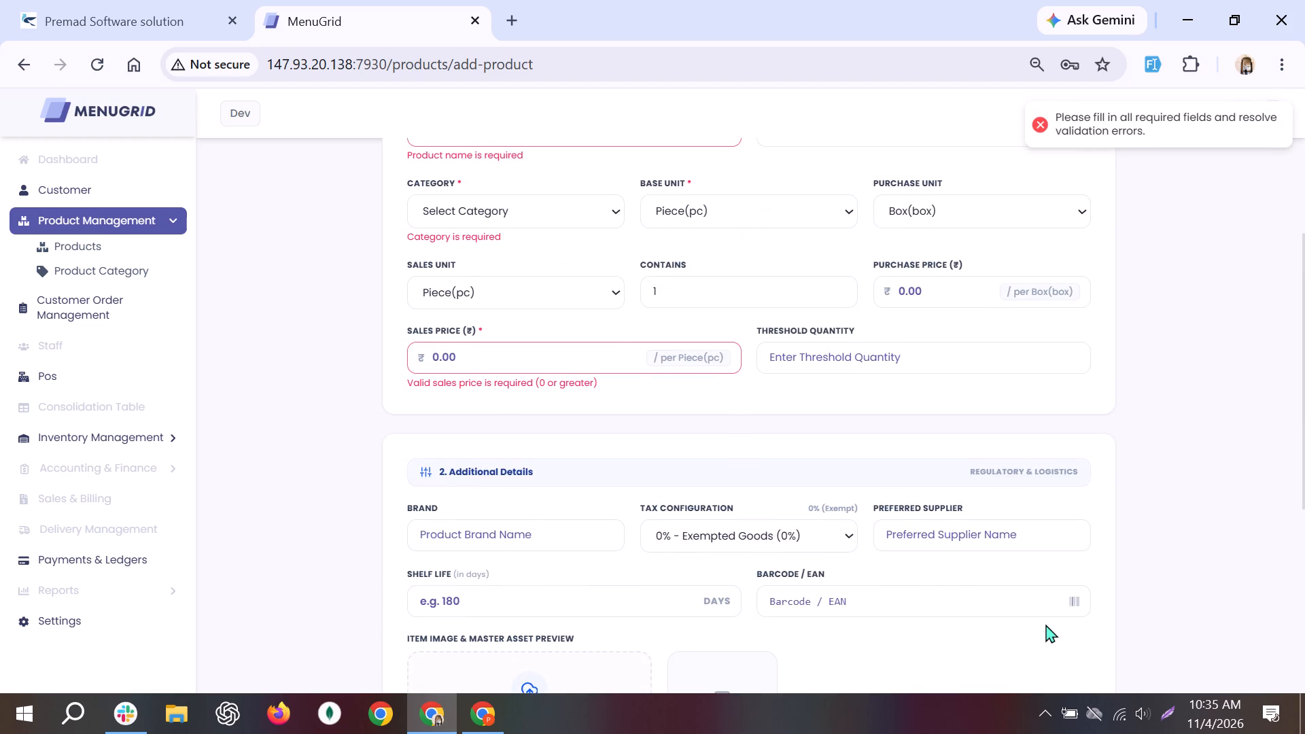
scroll(1045, 624, "up", 3)
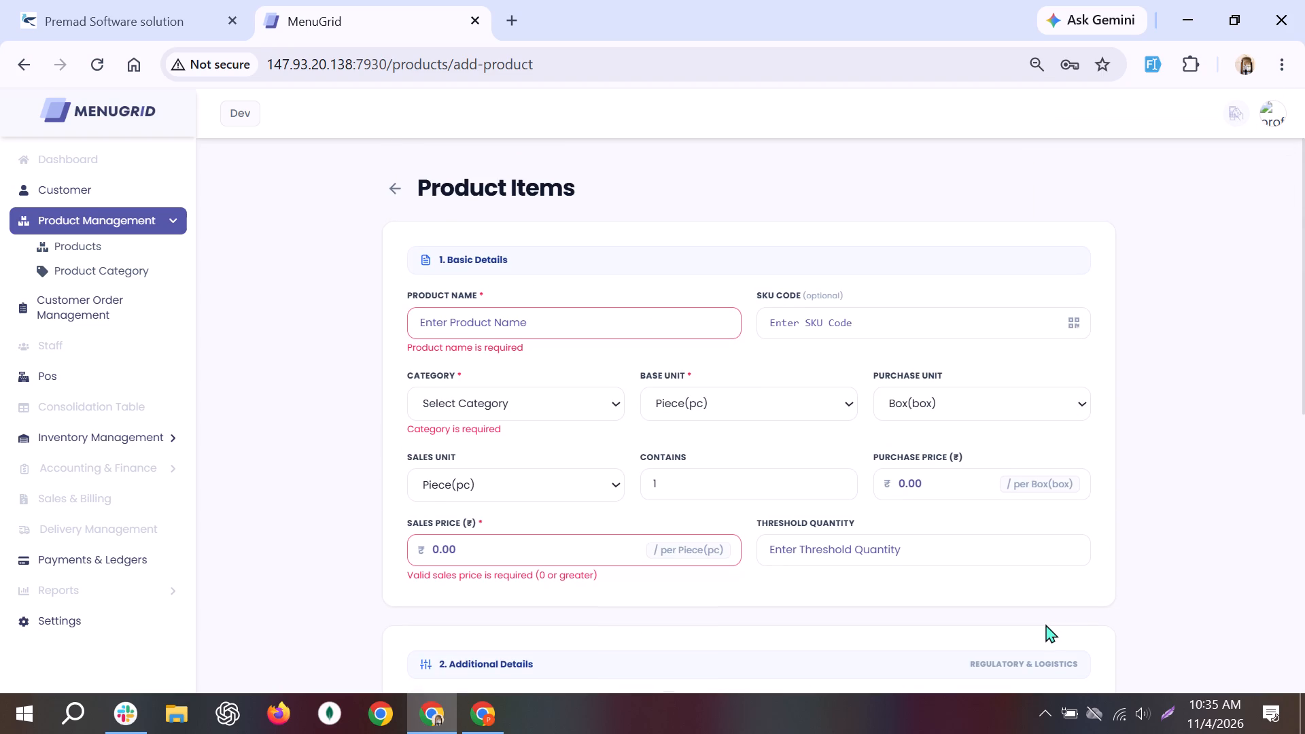
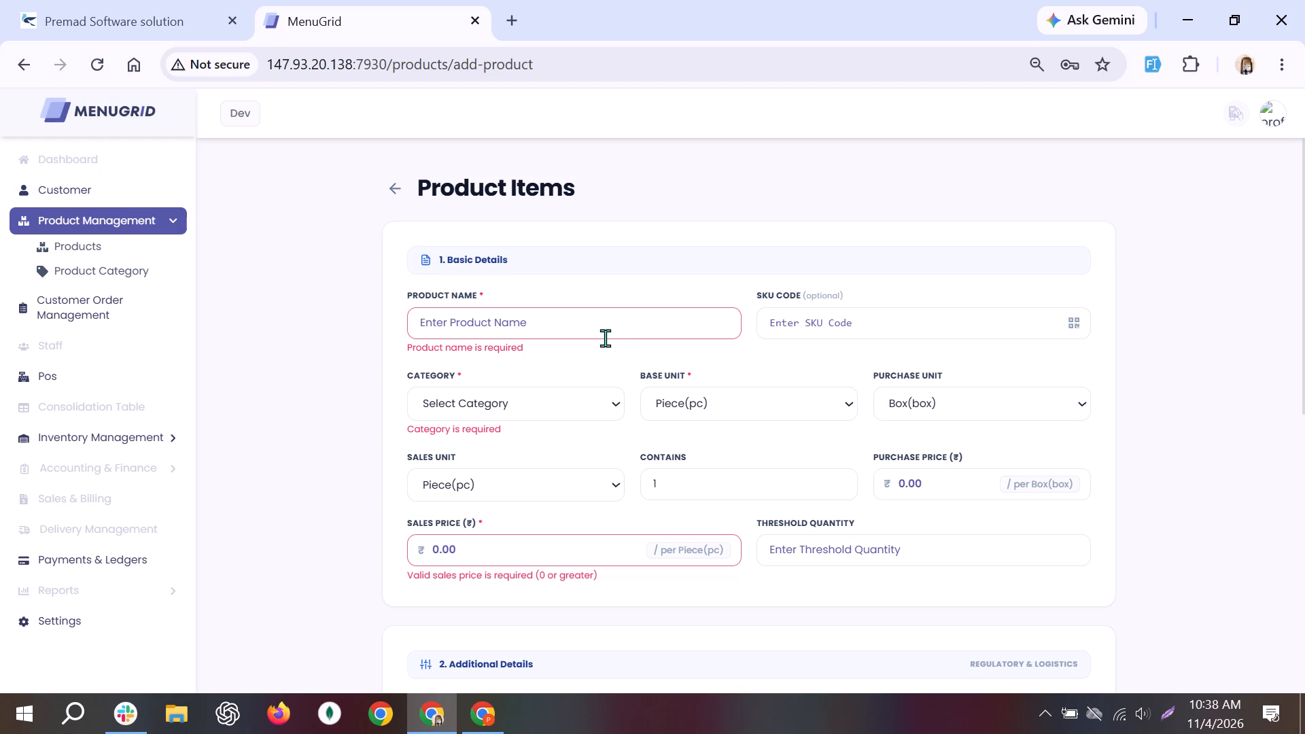
Look over the rest of the add-product form and inspect the available Category options.
scroll(605, 338, "down", 8)
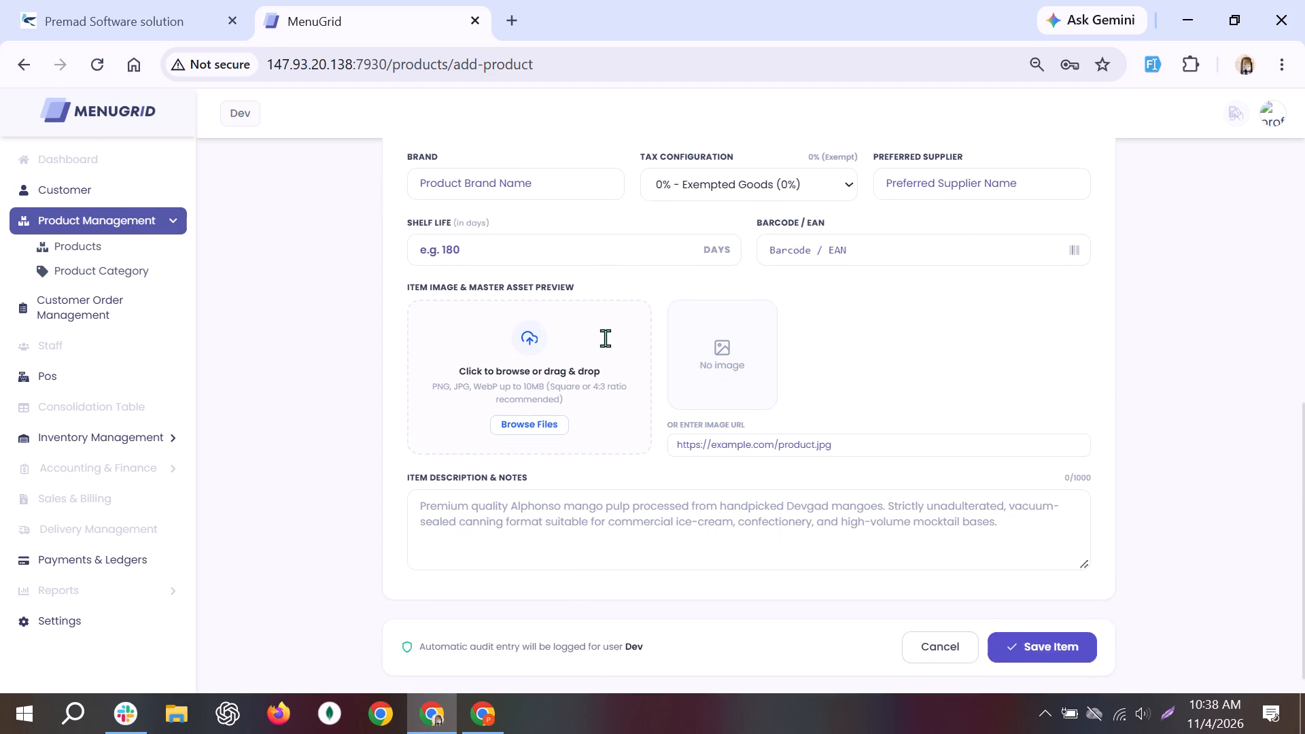
scroll(605, 338, "up", 7)
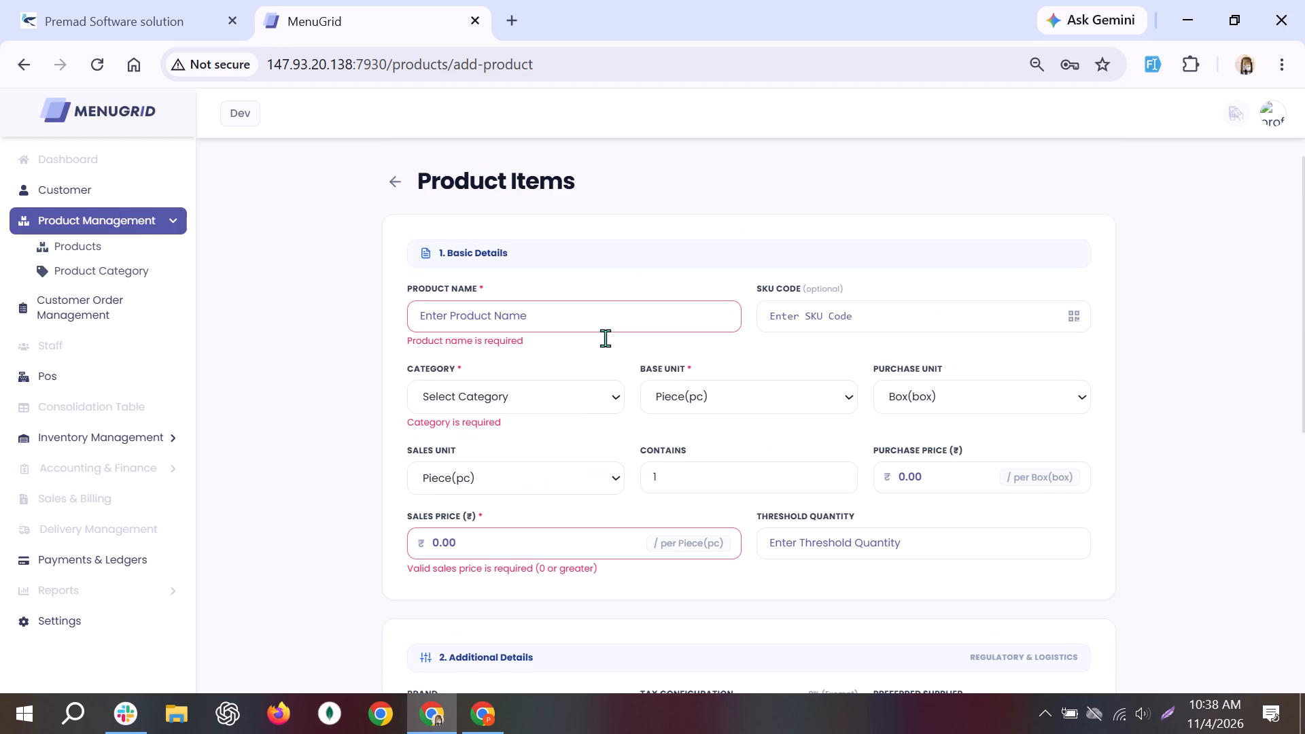
left_click(576, 406)
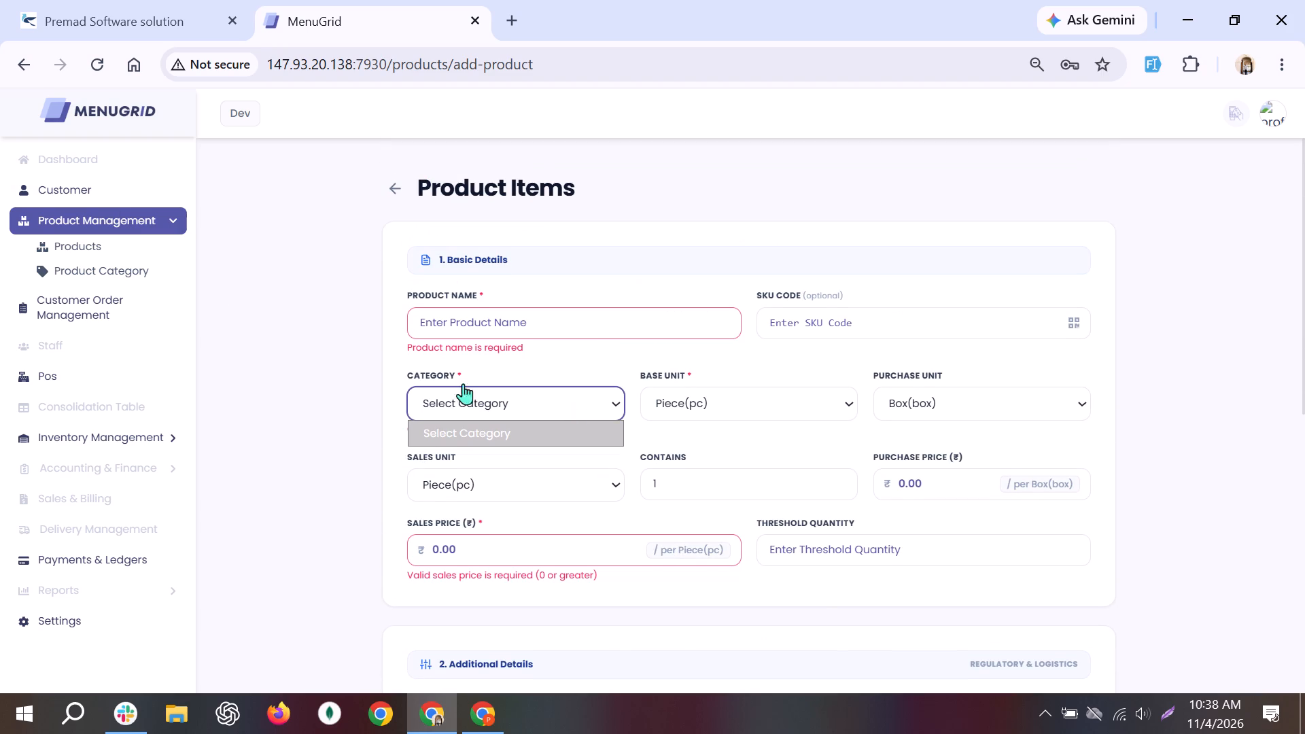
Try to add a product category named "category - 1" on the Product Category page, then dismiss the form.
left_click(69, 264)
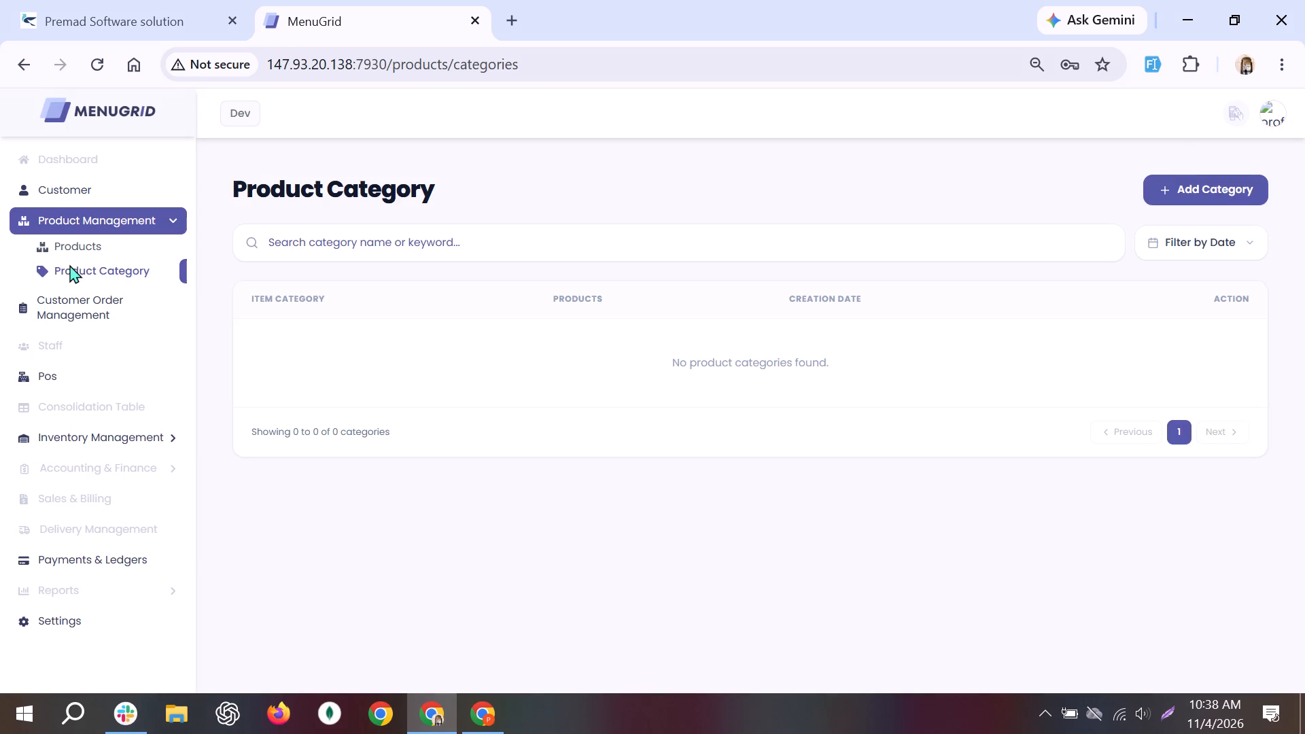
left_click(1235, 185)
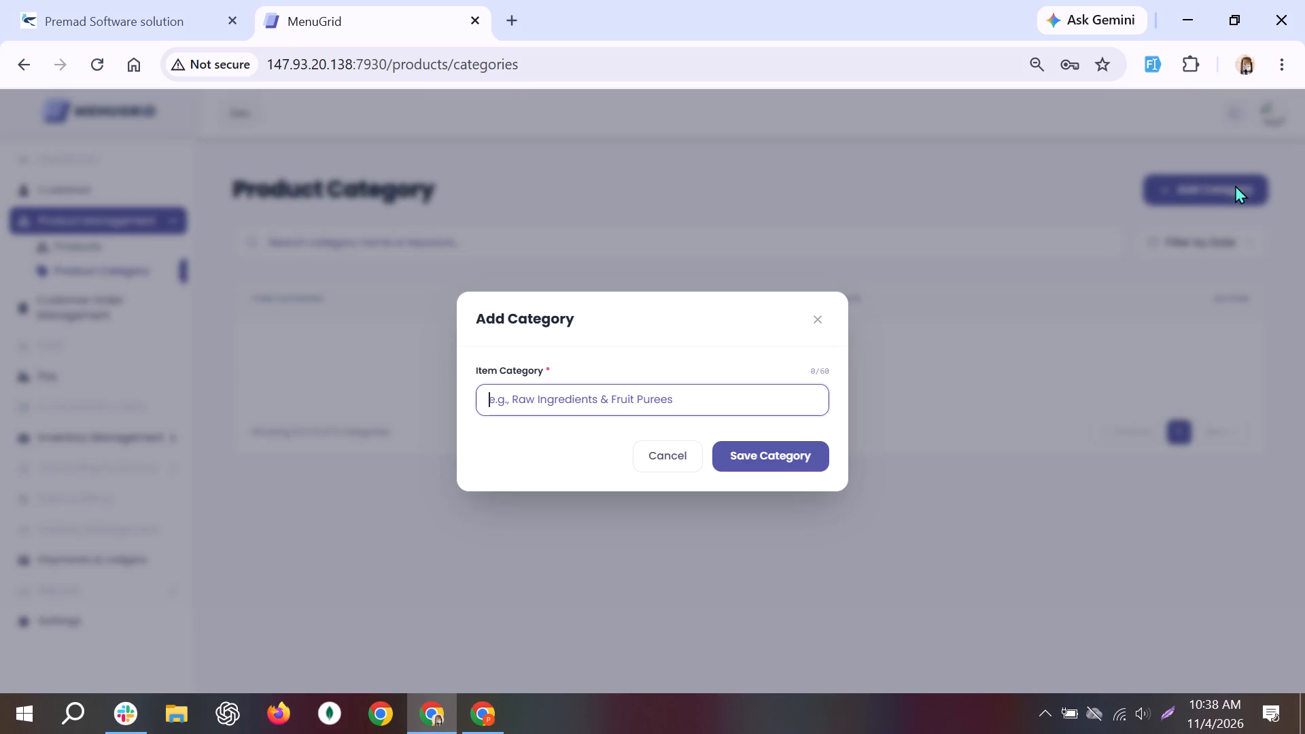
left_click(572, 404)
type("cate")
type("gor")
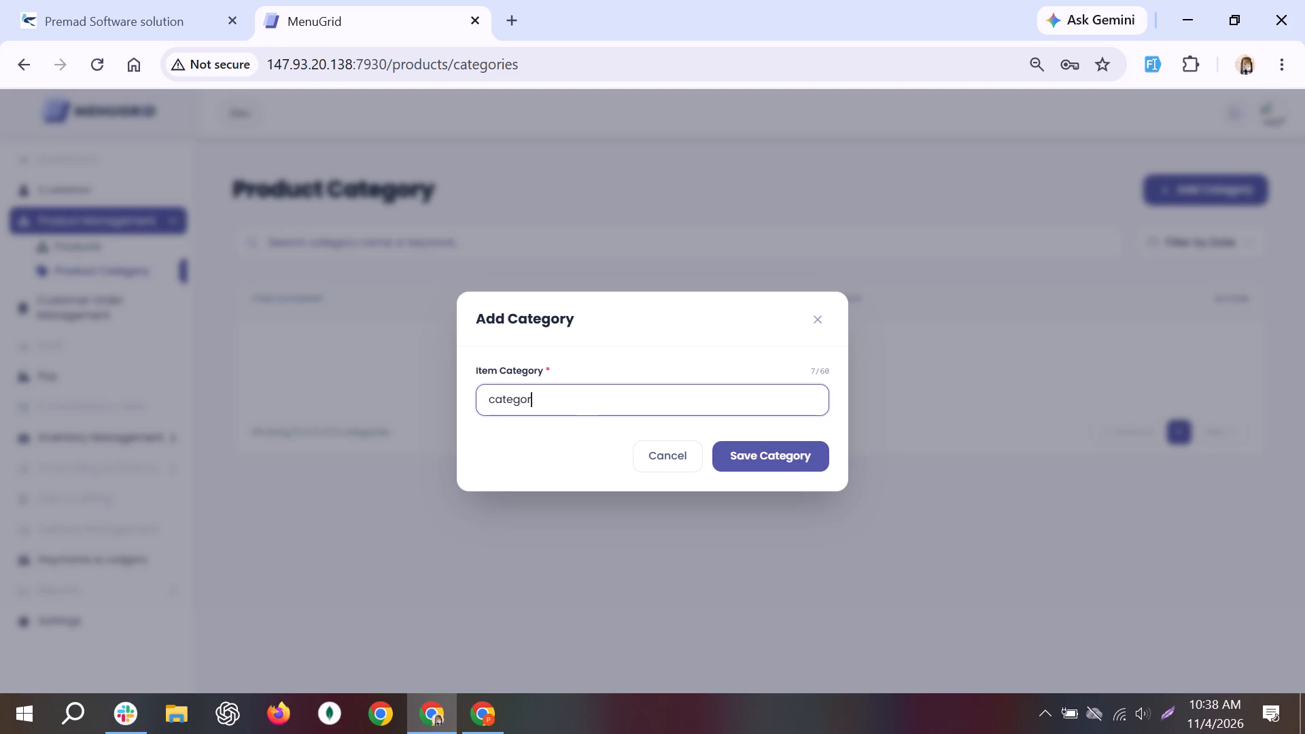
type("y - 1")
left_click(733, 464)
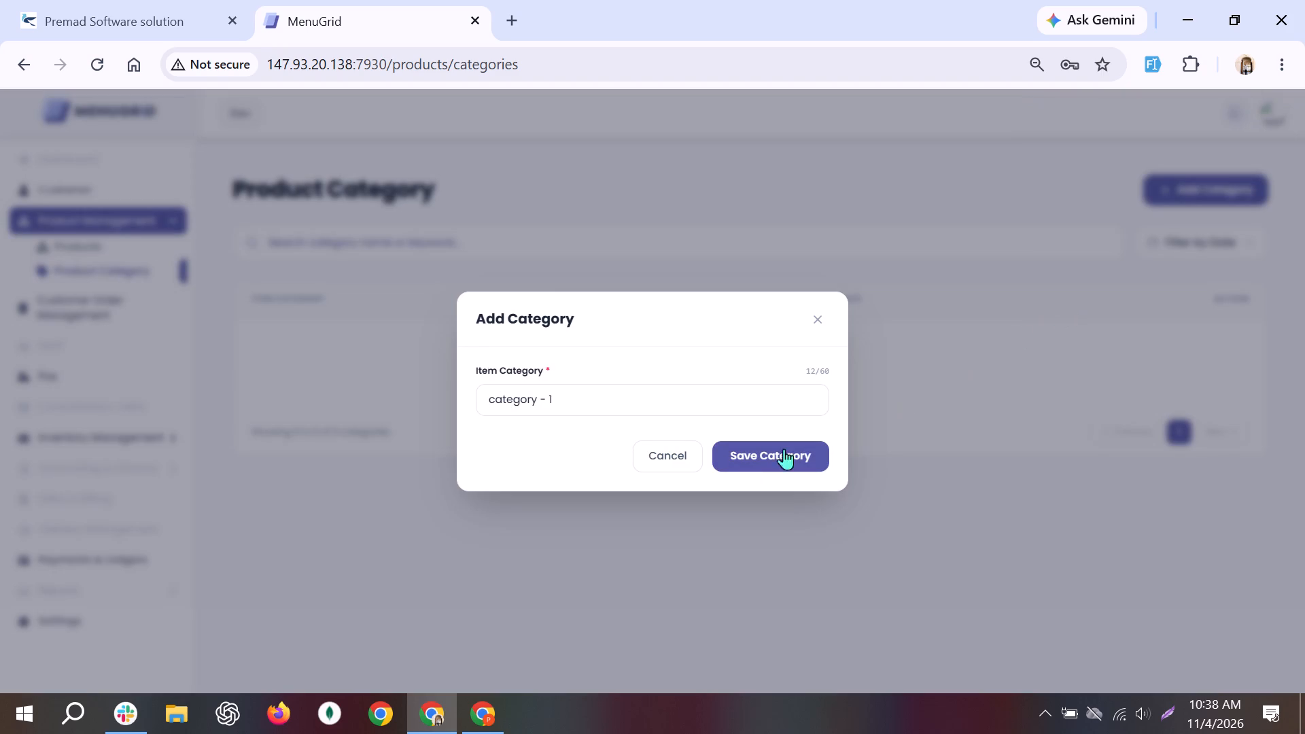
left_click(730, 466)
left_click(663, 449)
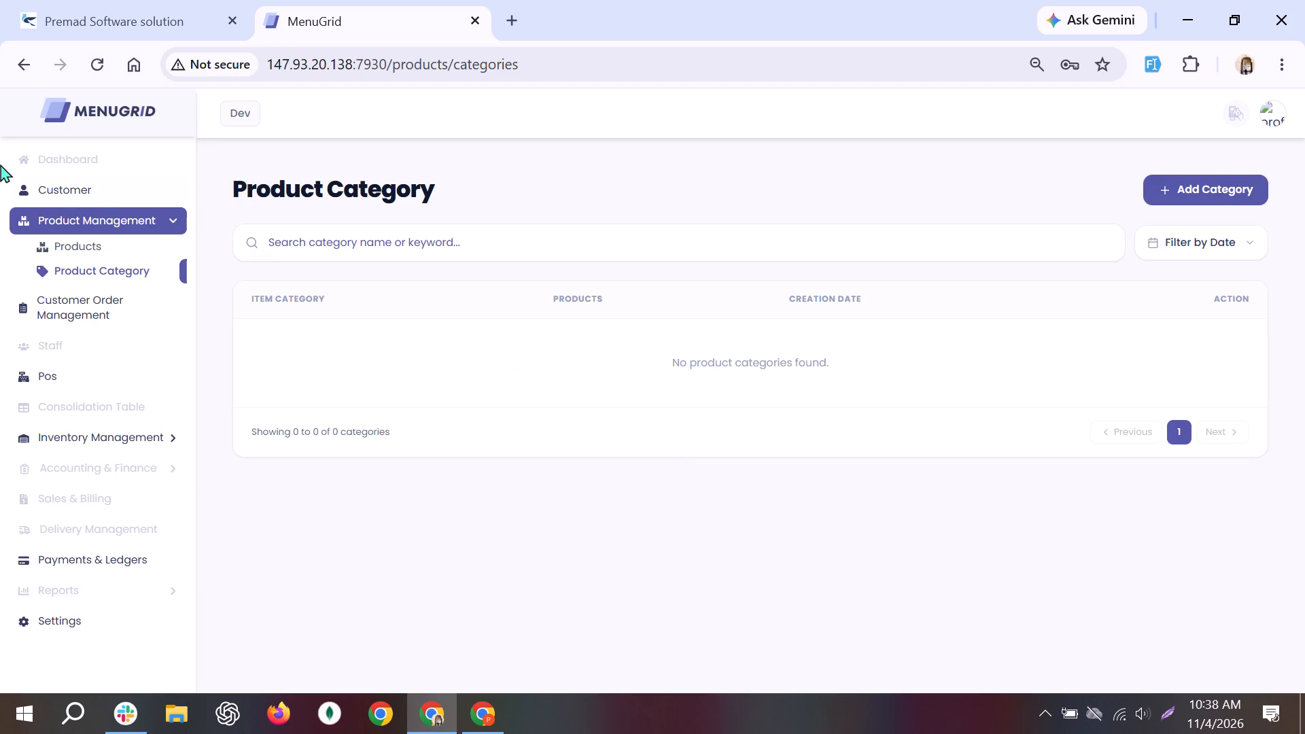
Open the add-customer form from Customer Management and try to save it with its required fields left blank.
left_click(94, 205)
left_click(86, 188)
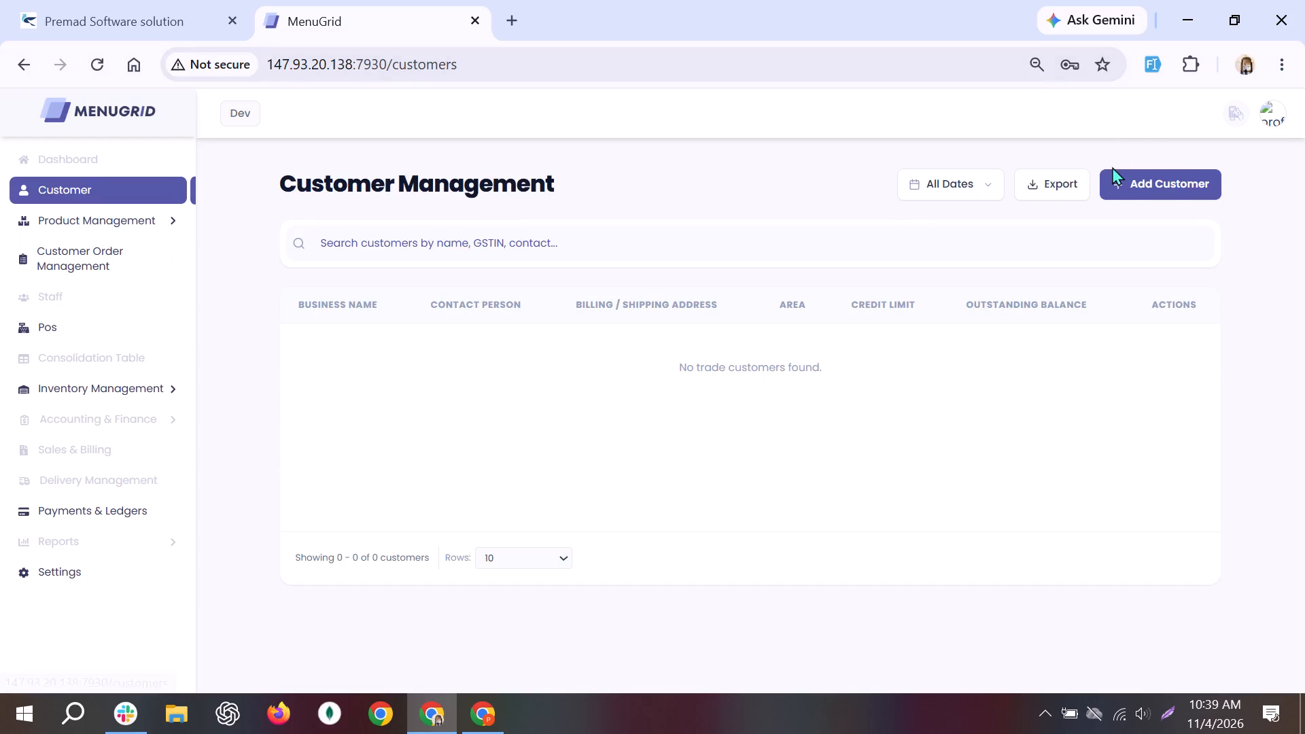
left_click(1117, 183)
scroll(675, 494, "down", 12)
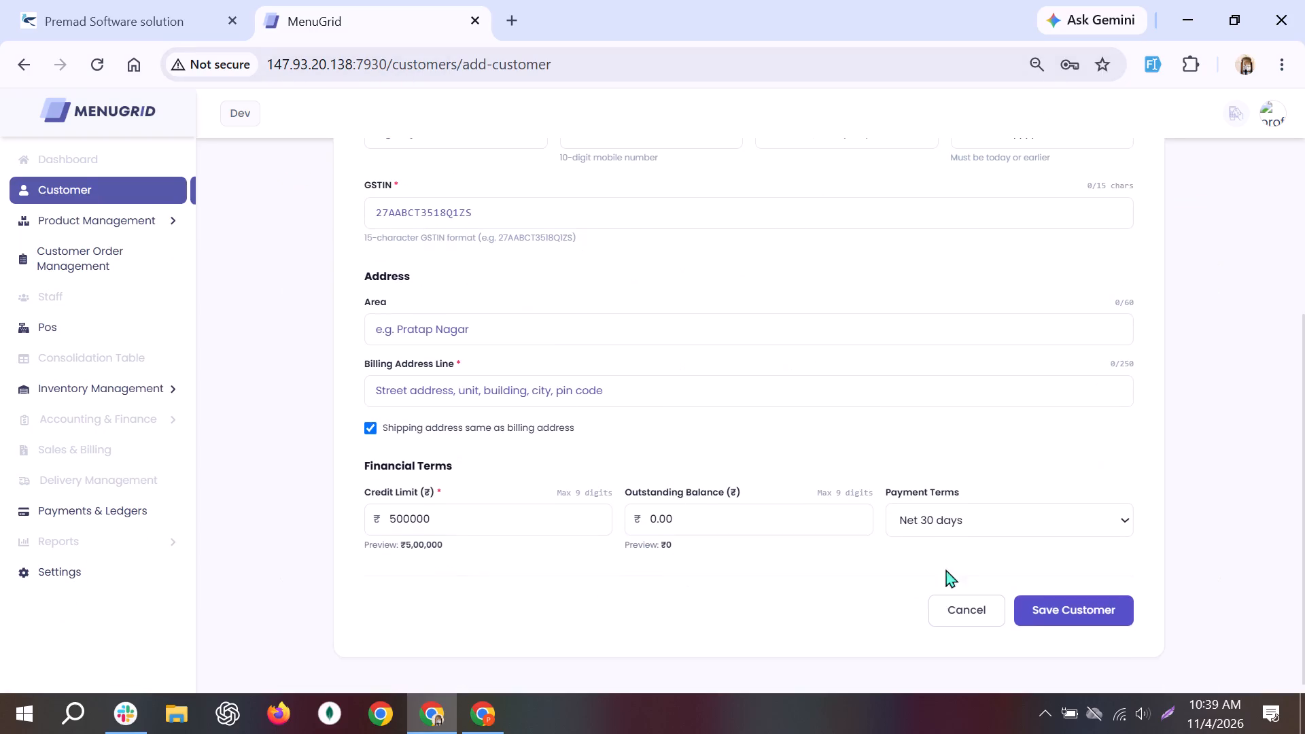
left_click(1098, 618)
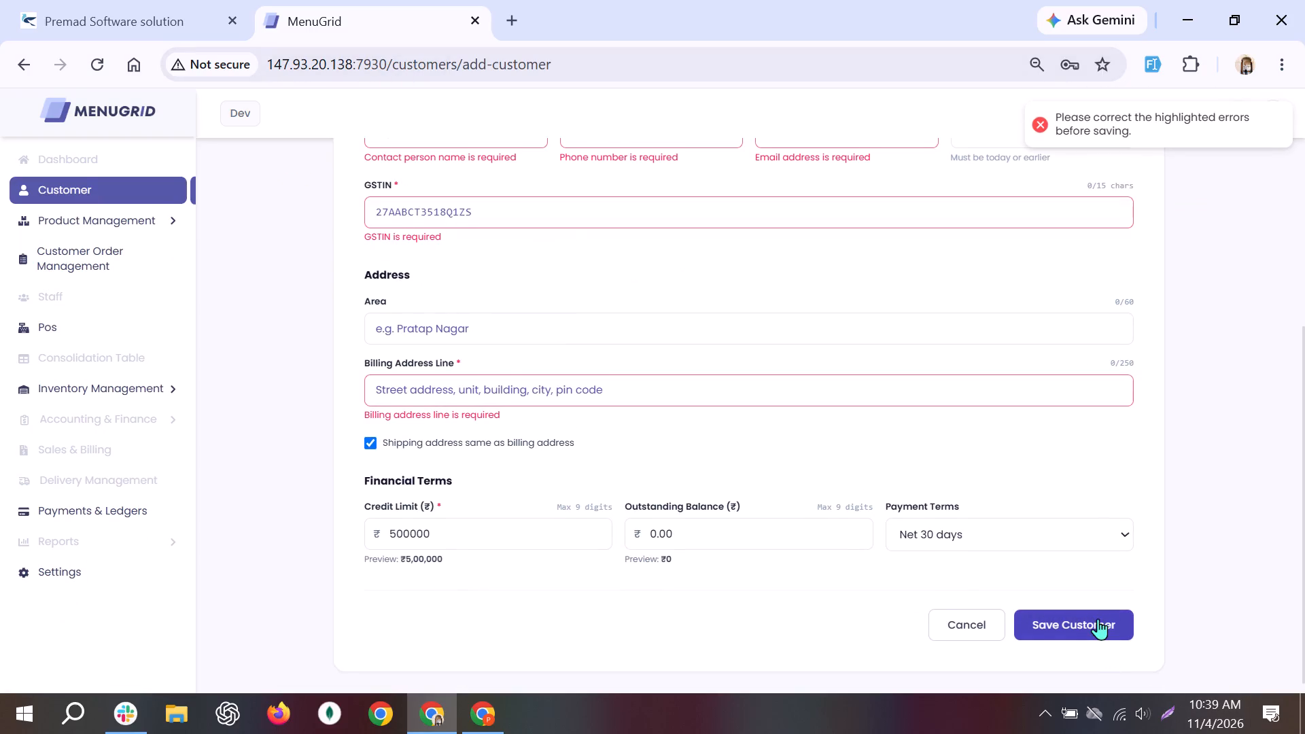
Enter "Customer -1" as the Business Name in the new customer's Business Details.
scroll(1098, 618, "up", 5)
left_click(494, 308)
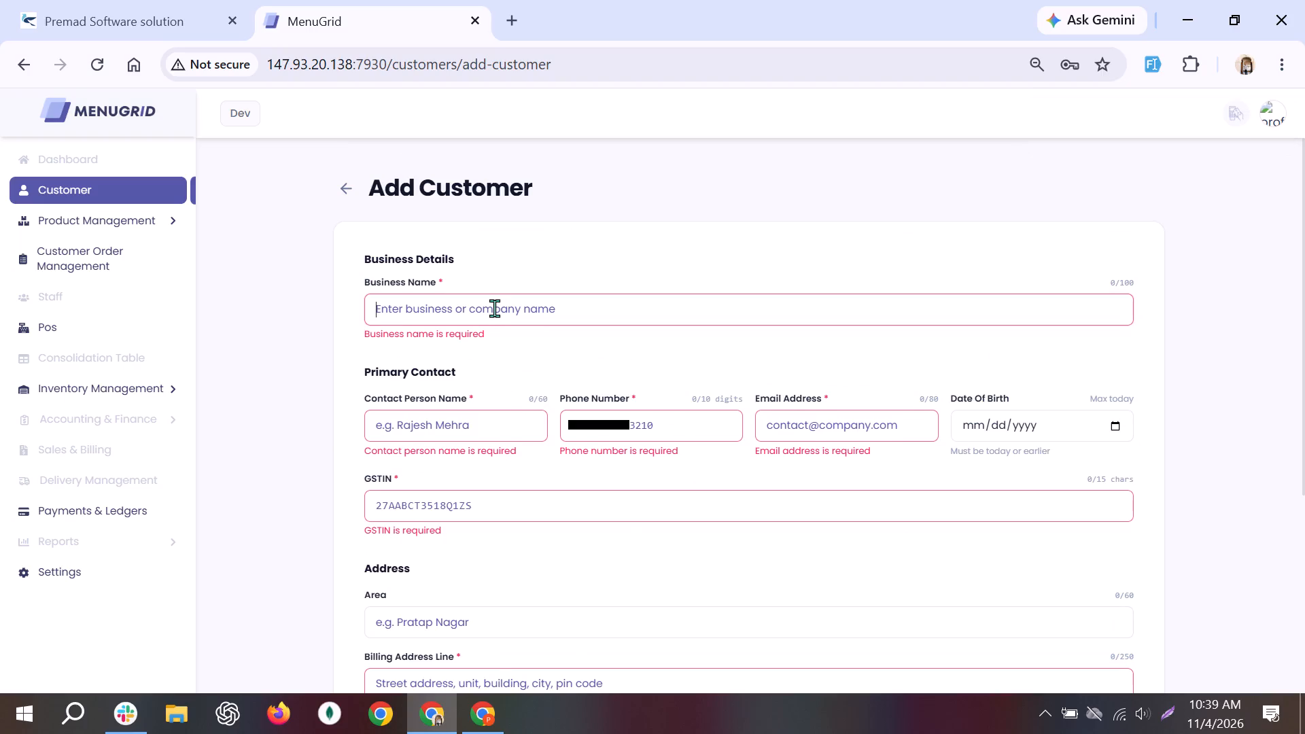
type("ci")
key("BackSpace")
type("uste")
key("BackSpace")
type("omer -1")
key("space")
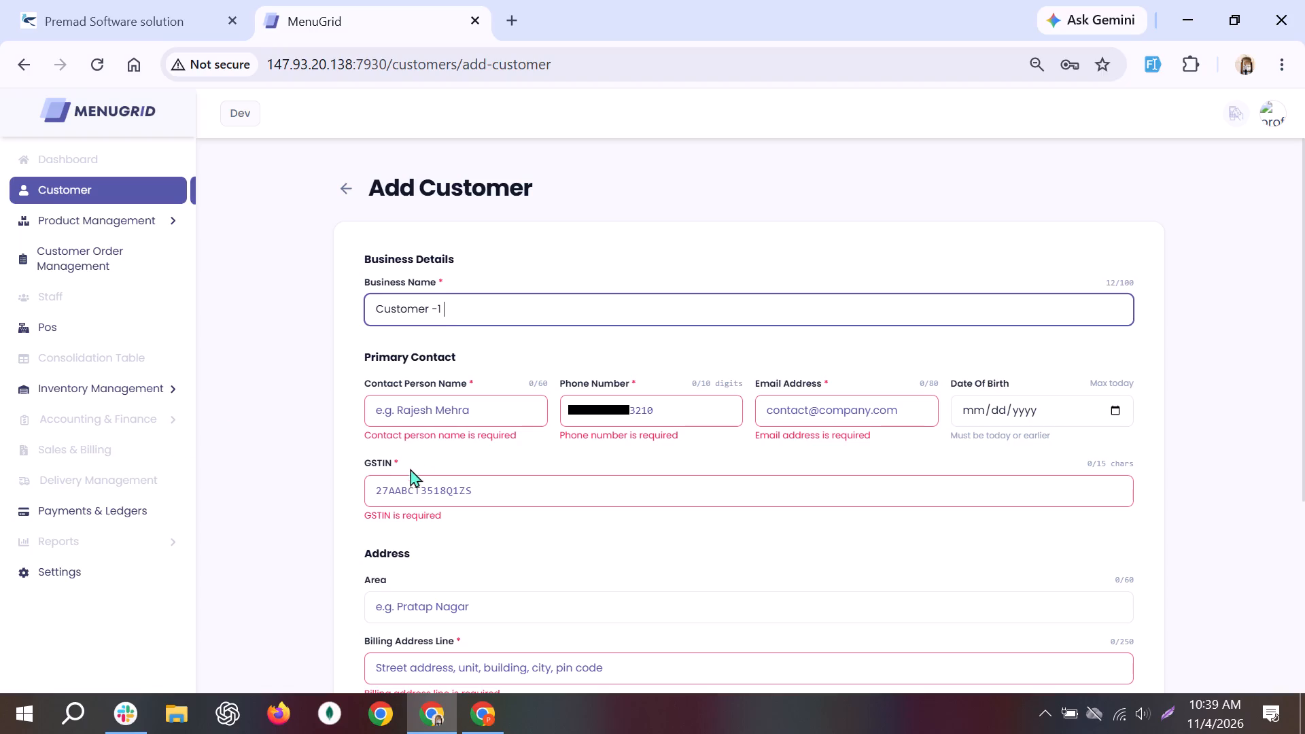
Try to save the customer with only the Business Name filled in and check the remaining required-field validation.
left_click(437, 419)
scroll(437, 419, "down", 9)
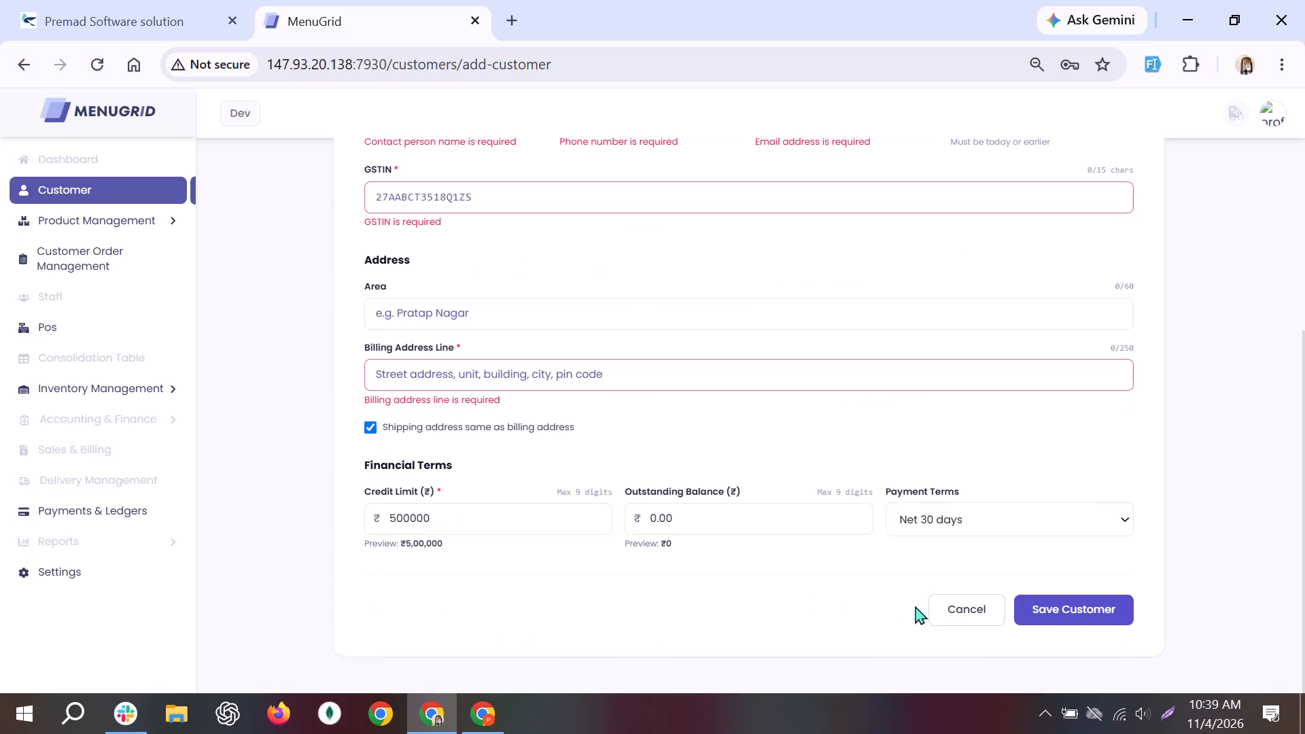
left_click(1019, 601)
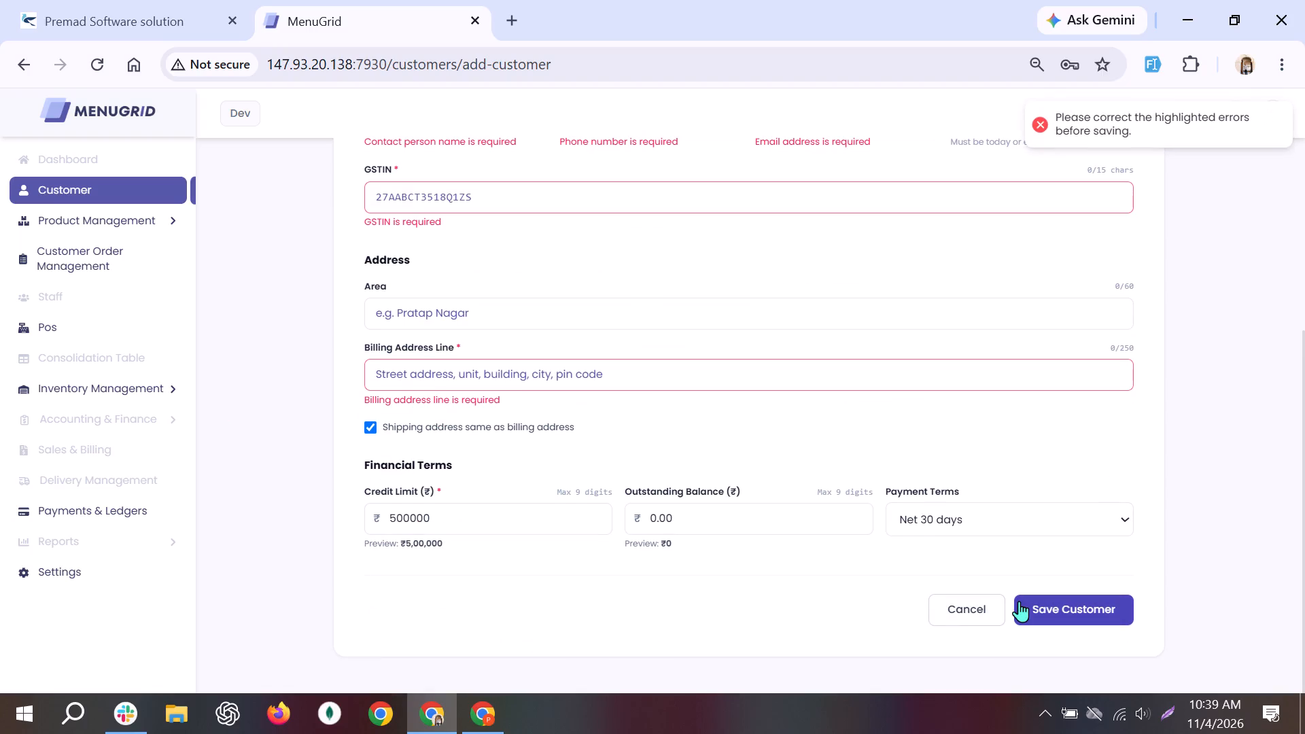
scroll(1019, 601, "up", 16)
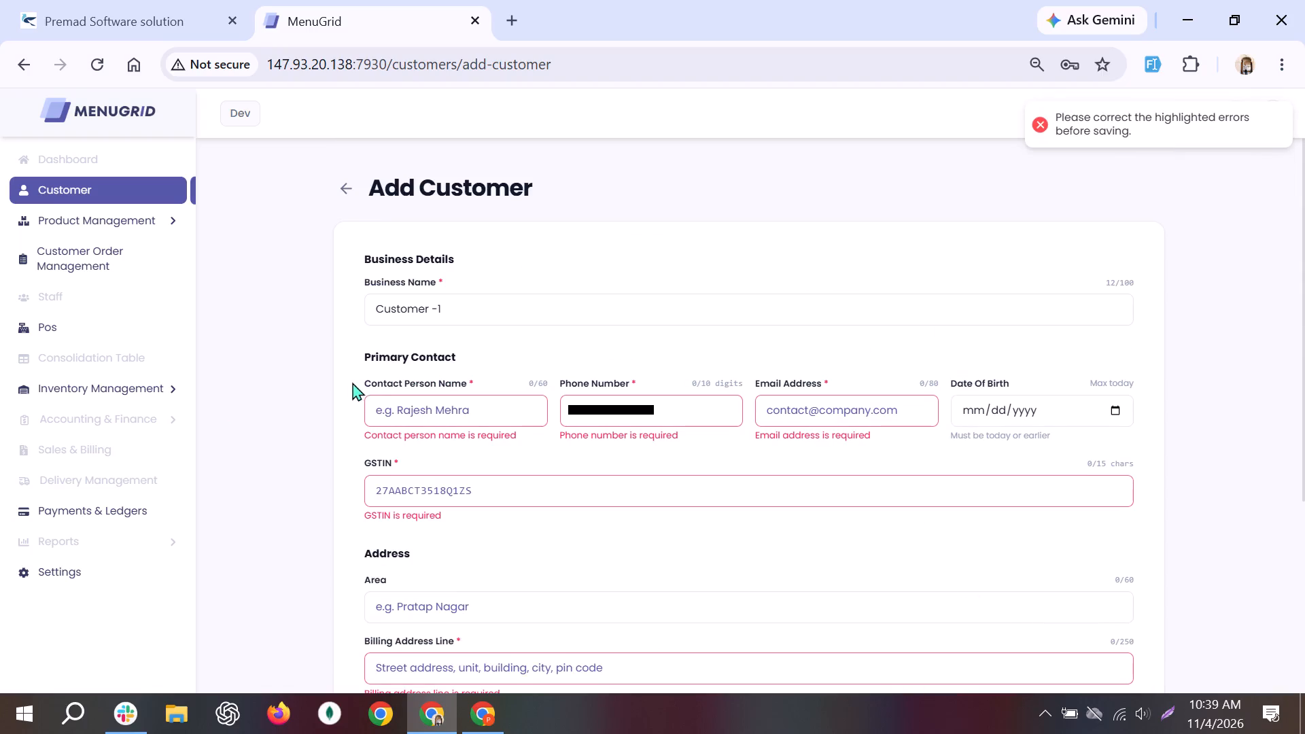
Select the whole Business Name entry in the add-customer form.
left_click(425, 413)
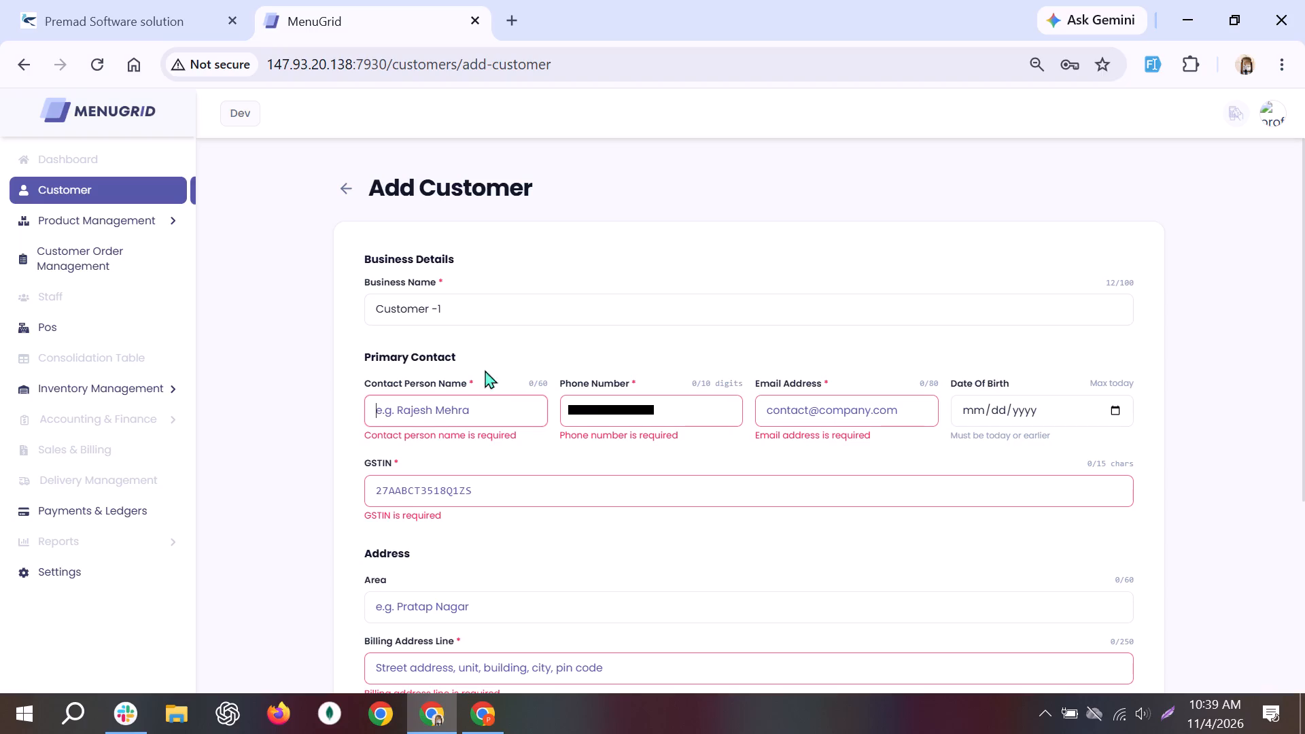
triple_click(491, 318)
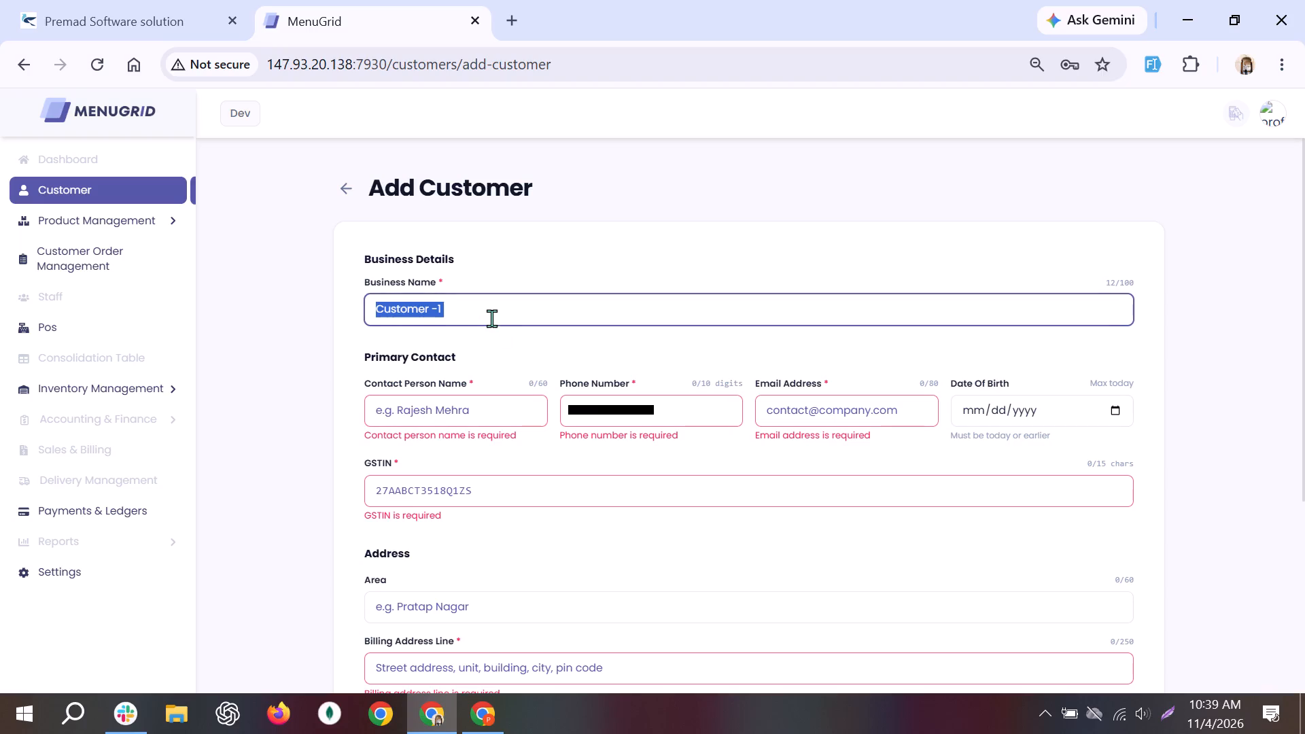
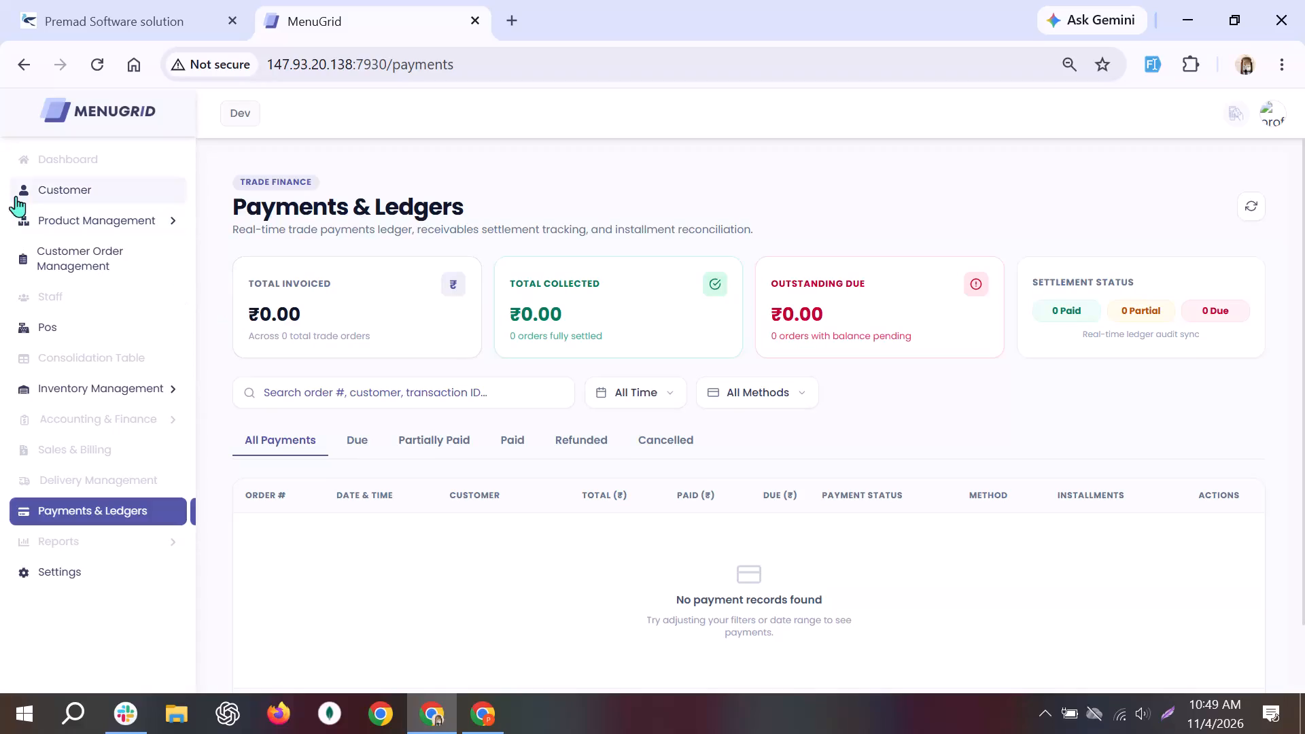
Delete the customers Meridian Cafe Suites and Grand Heritage Banquets from the Customer Management list.
left_click(60, 193)
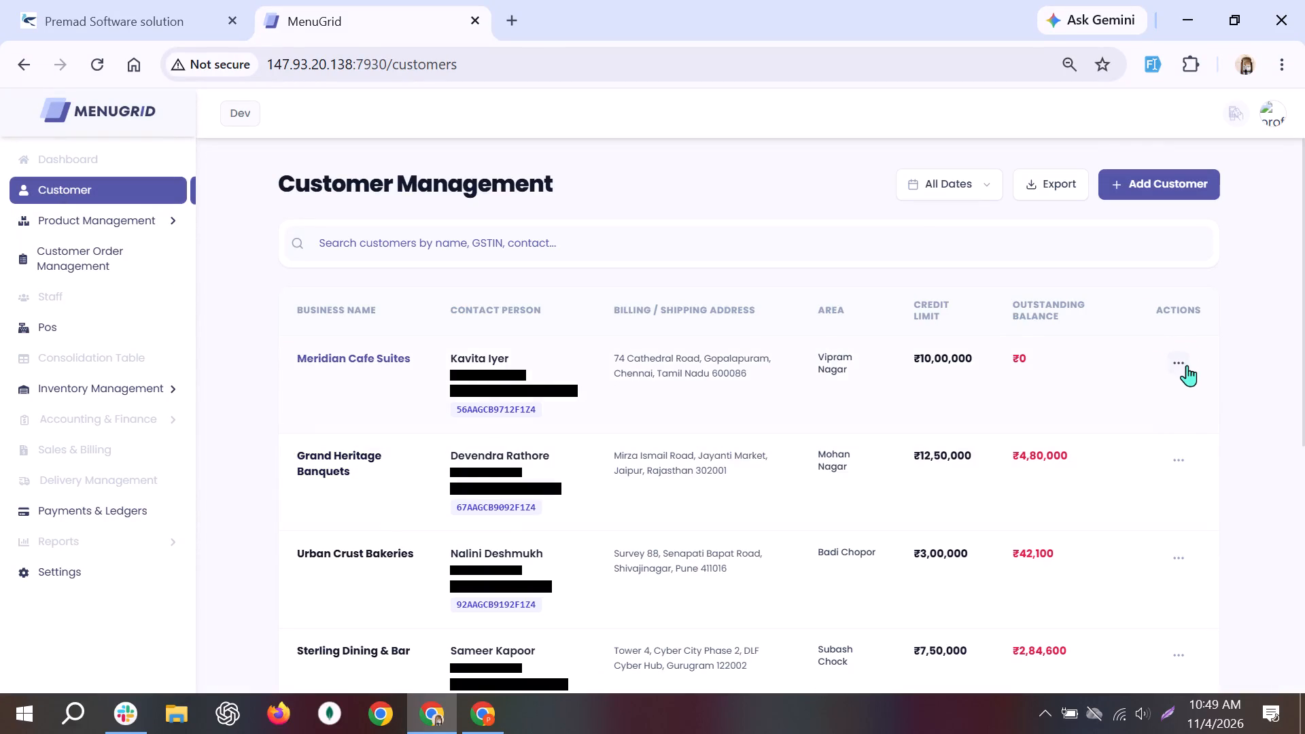
left_click(1187, 365)
left_click(1136, 447)
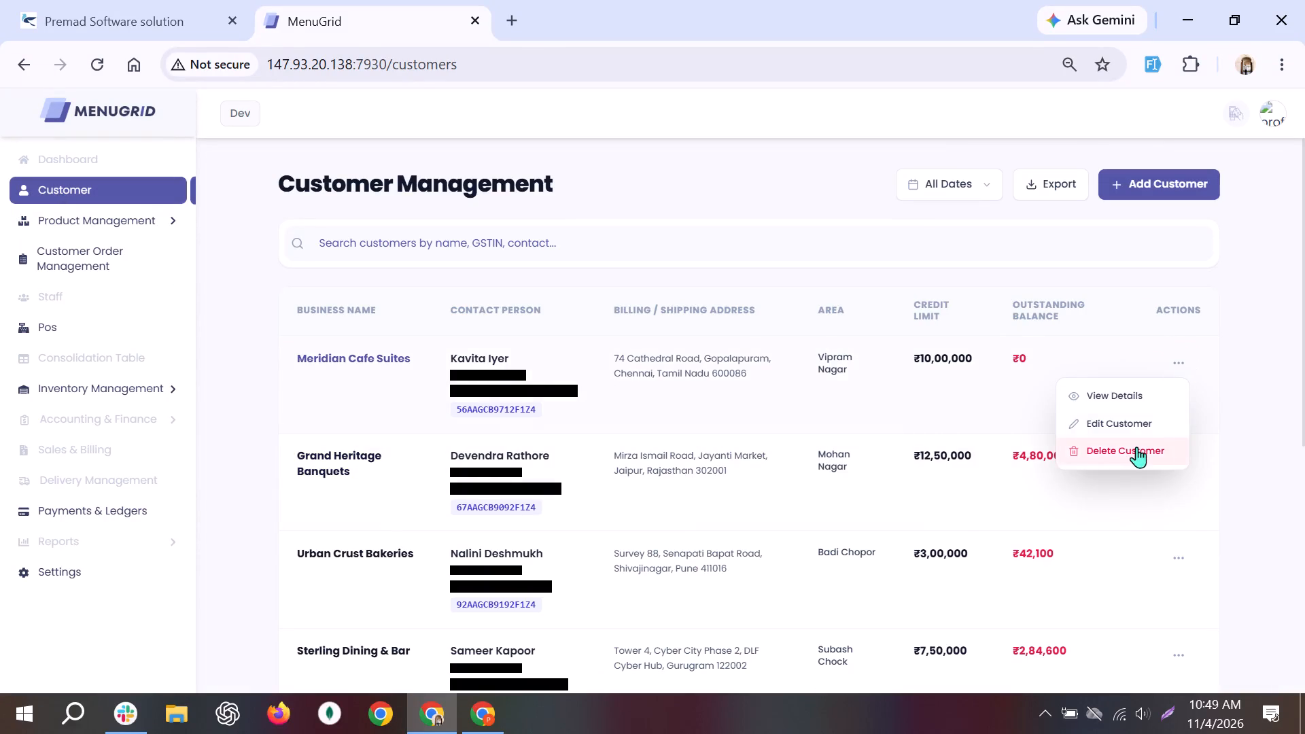
left_click(754, 440)
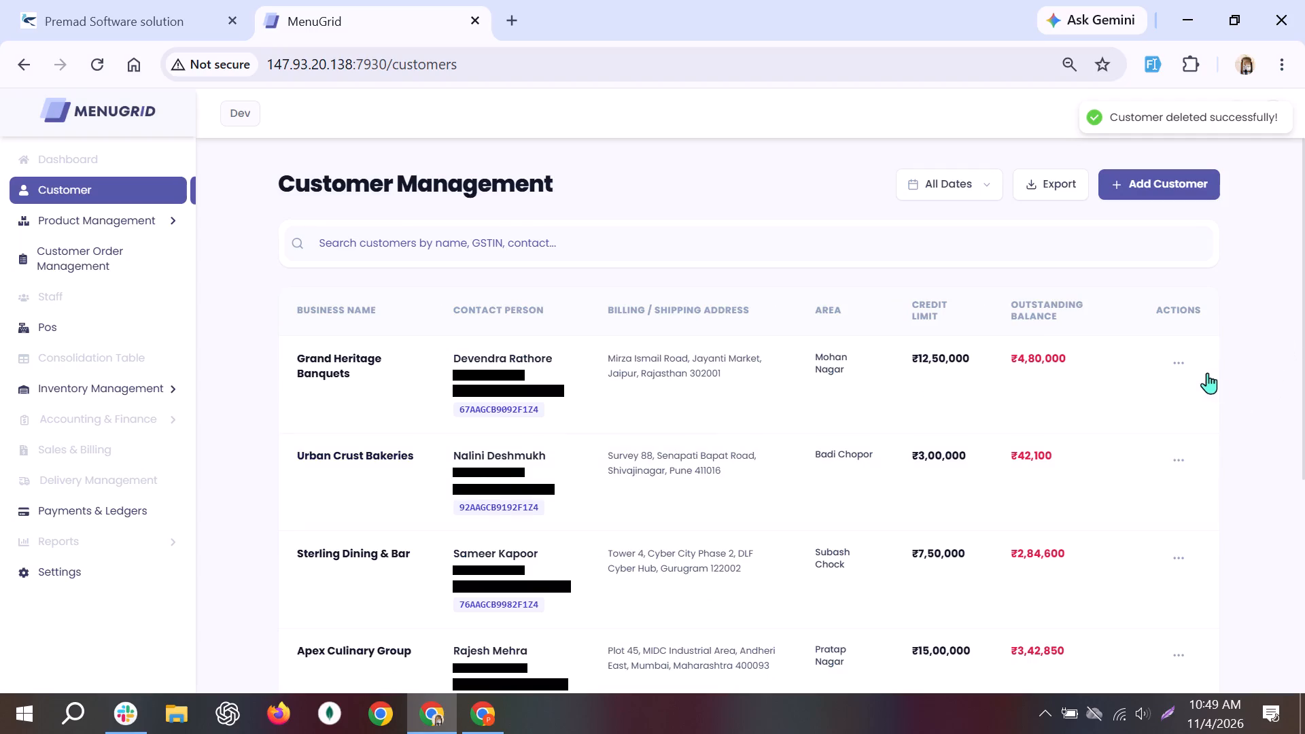
left_click(1183, 366)
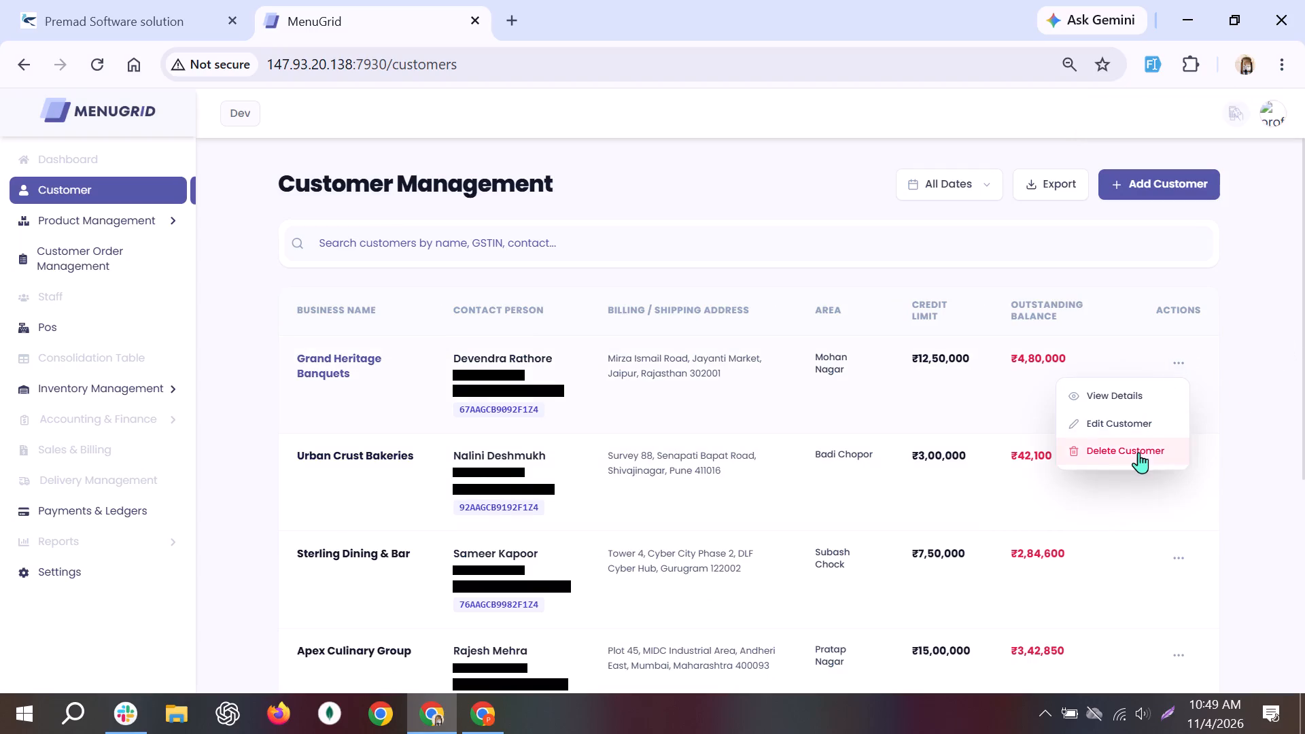
left_click(1138, 452)
left_click(767, 421)
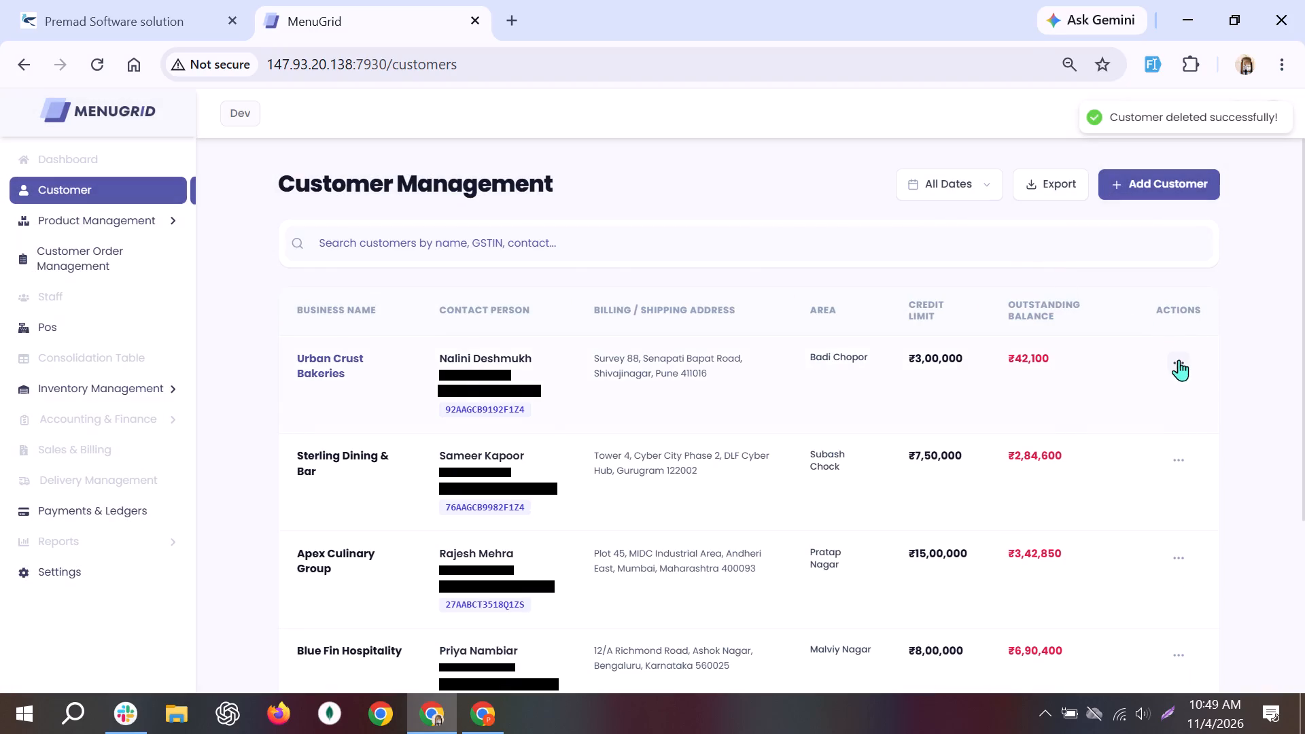
Delete the customers Urban Crust Bakeries and Sterling Dining & Bar from the customer list.
left_click(1179, 360)
left_click(1138, 447)
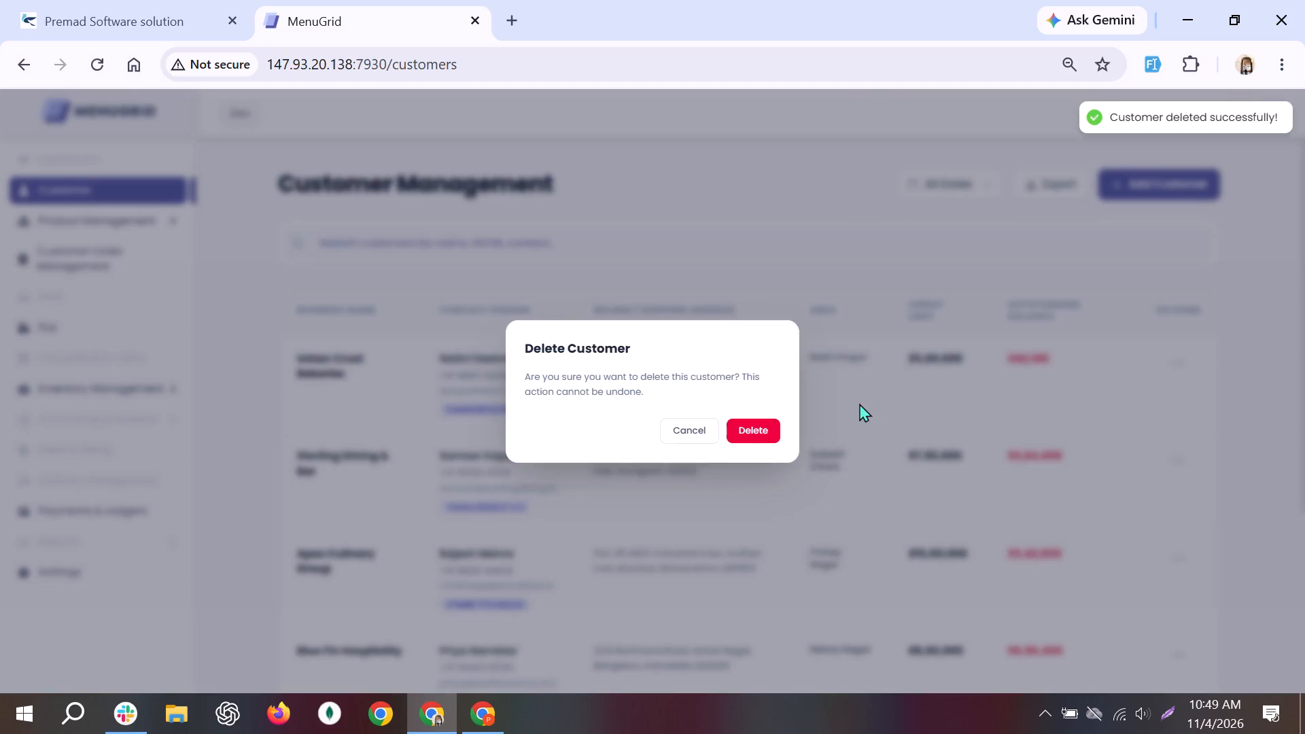
left_click(747, 427)
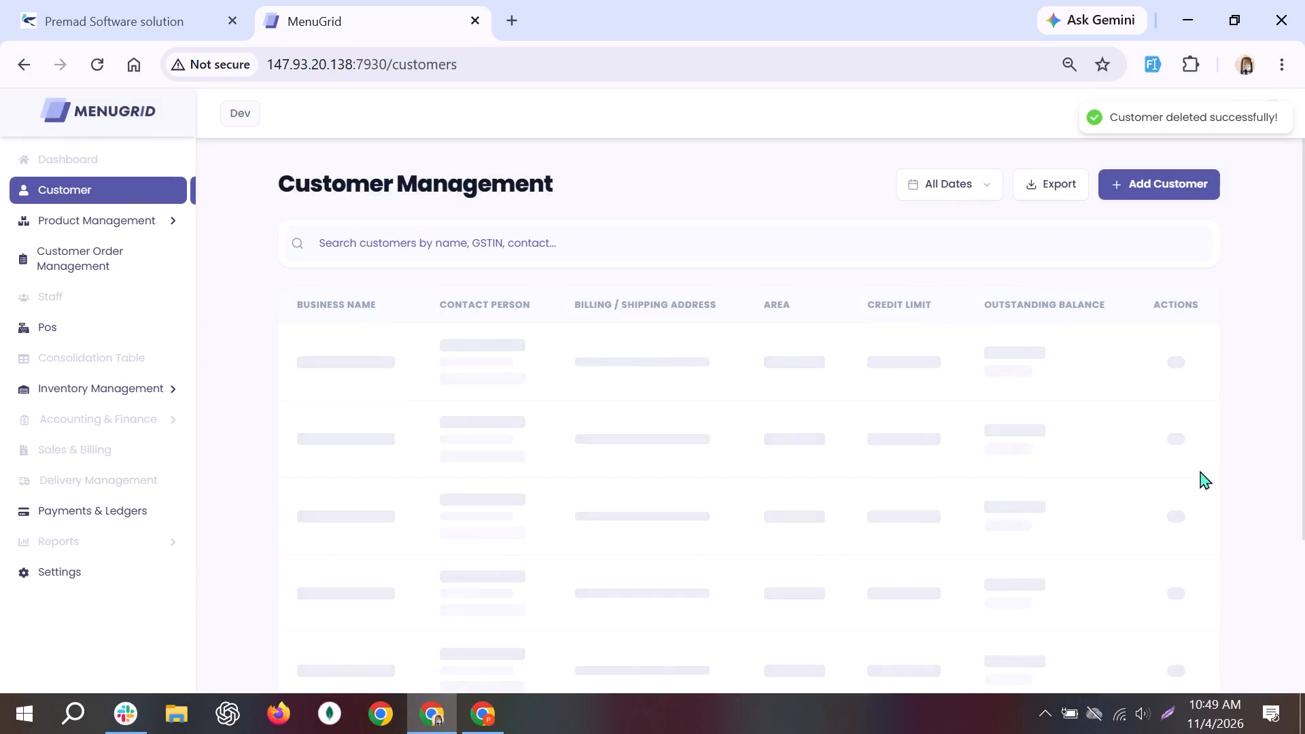
left_click(1174, 363)
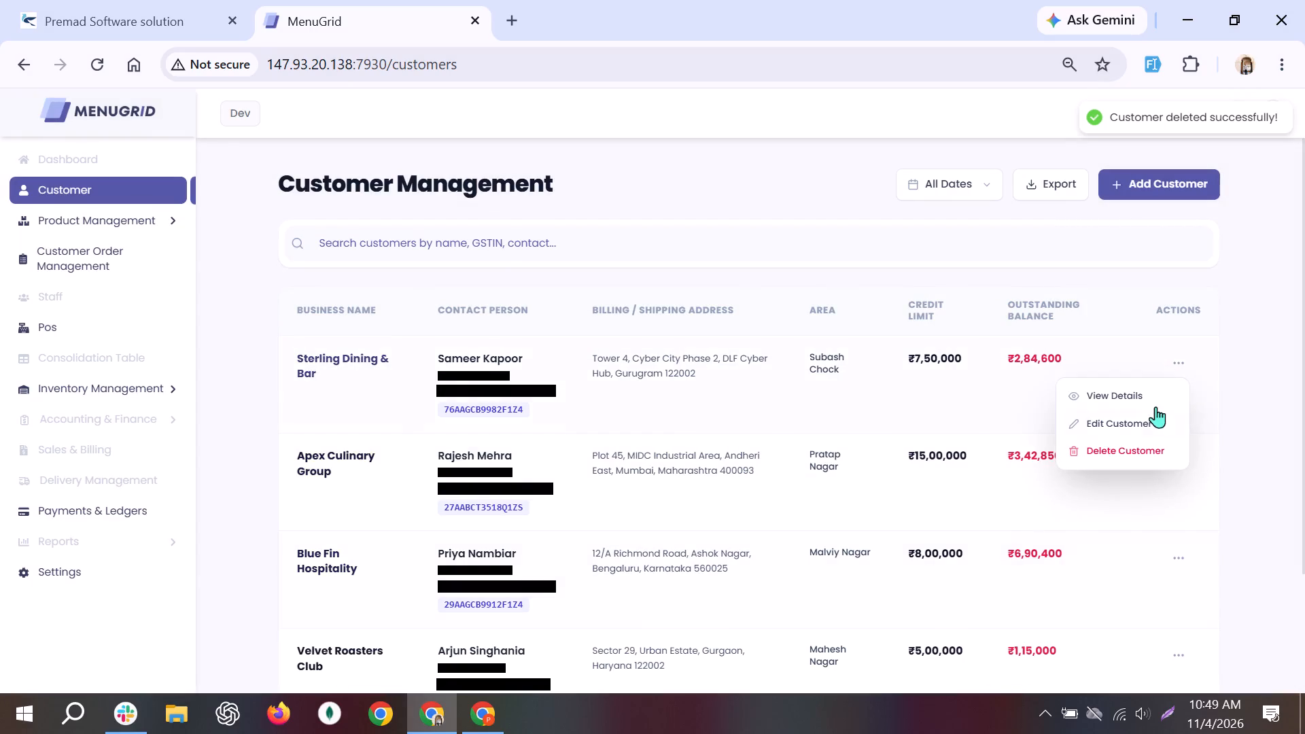
left_click(1136, 449)
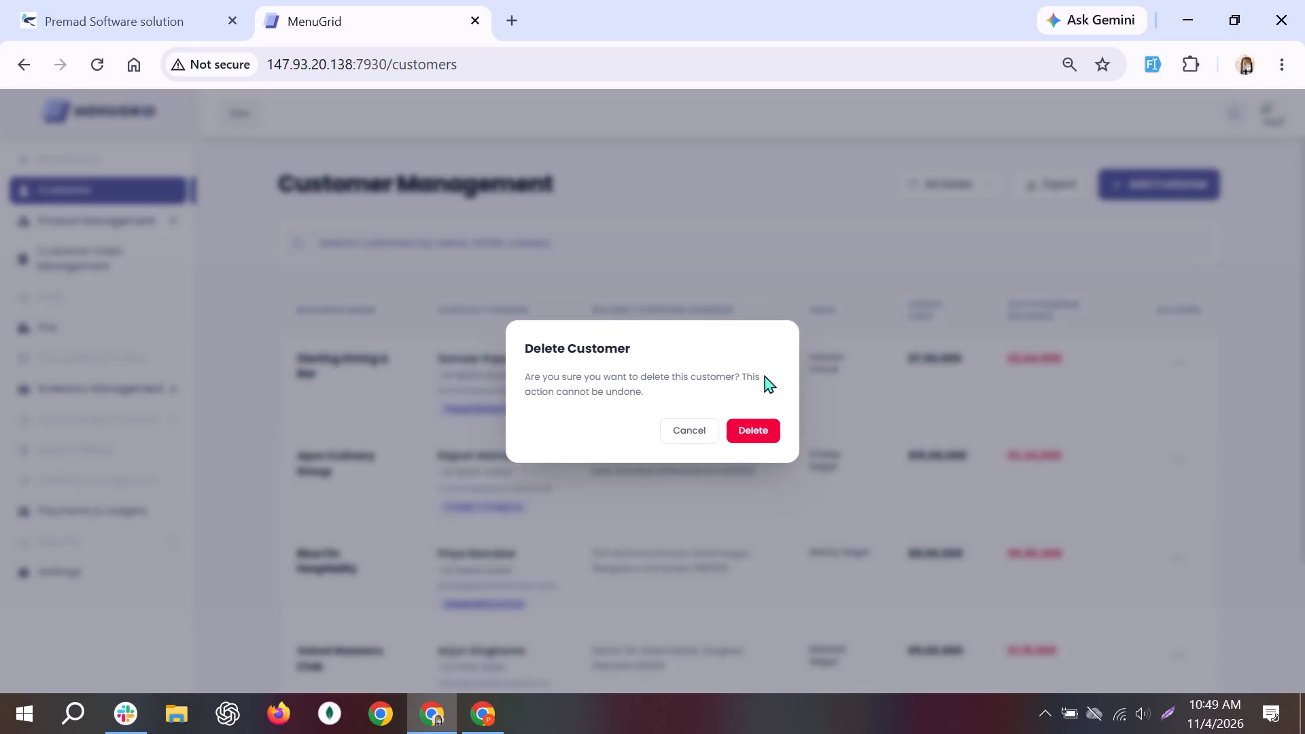
left_click(767, 432)
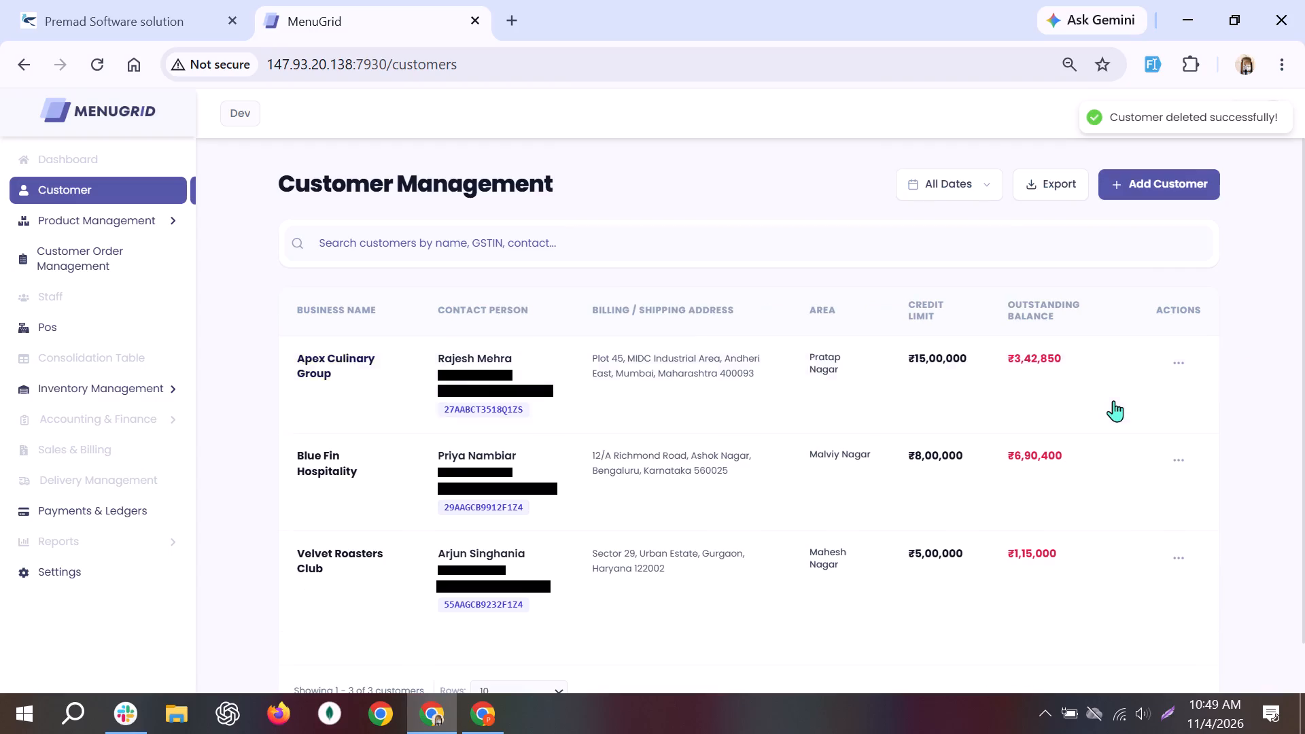
Delete all remaining customers: Apex Culinary Group, Blue Fin Hospitality and Velvet Roasters Club.
left_click(1182, 366)
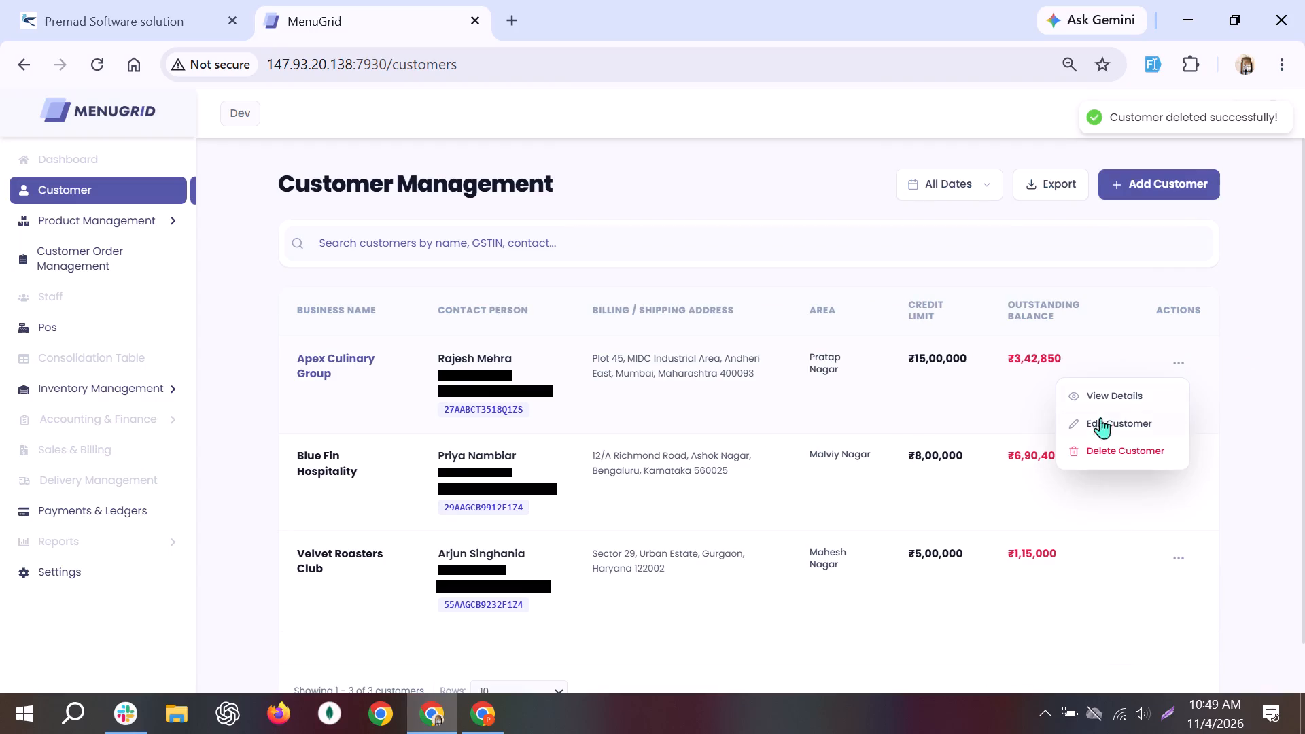
left_click(1117, 445)
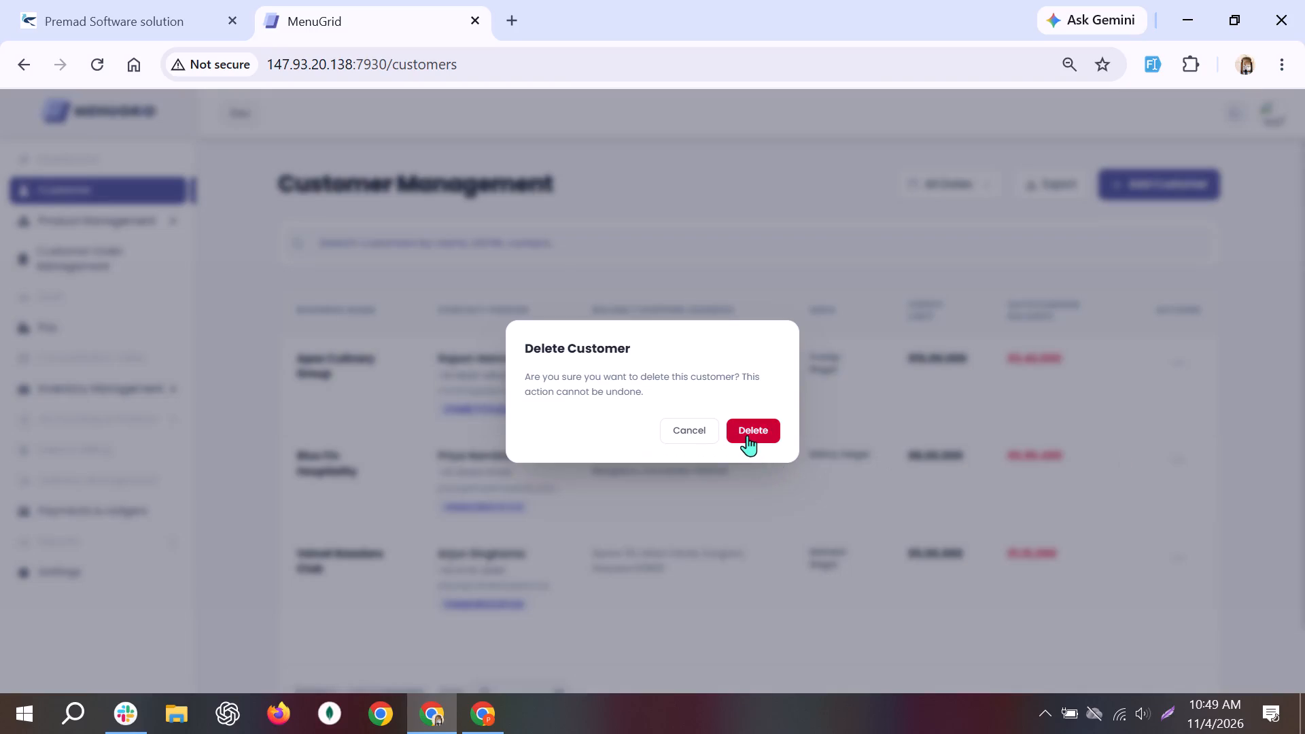
left_click(747, 435)
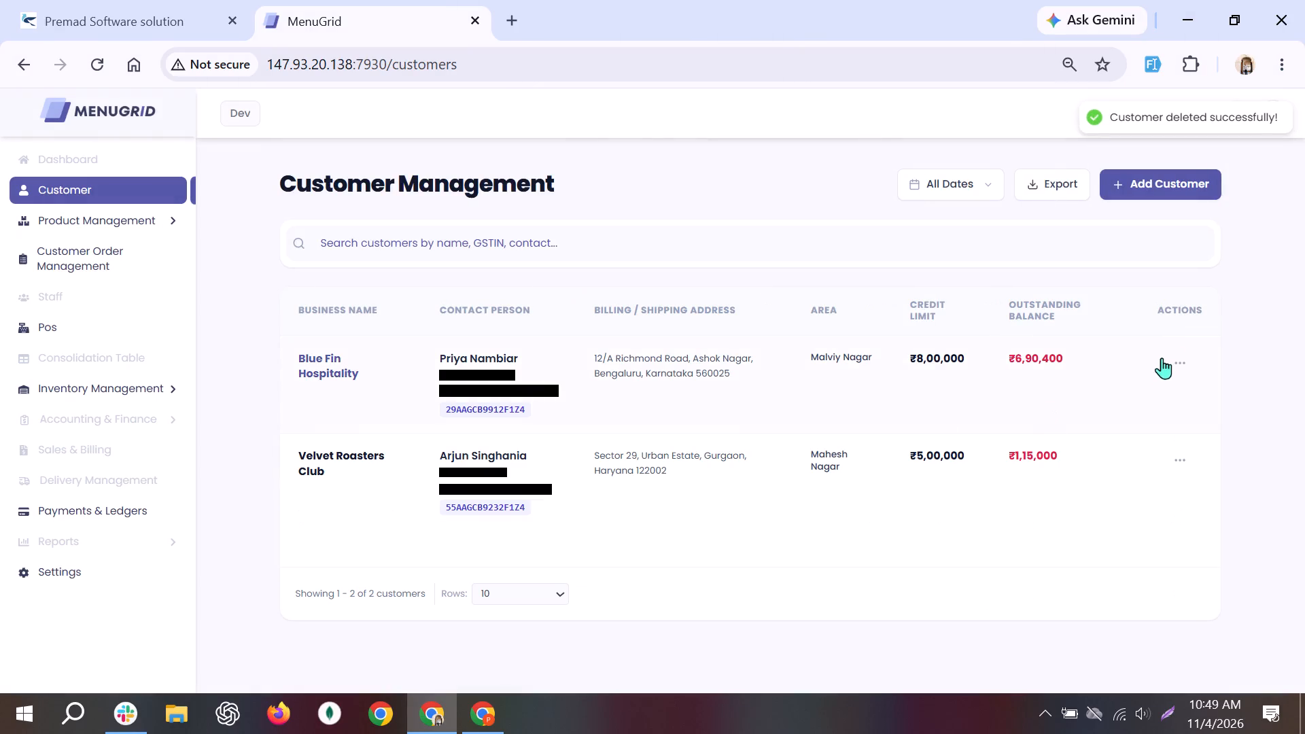
left_click(1173, 360)
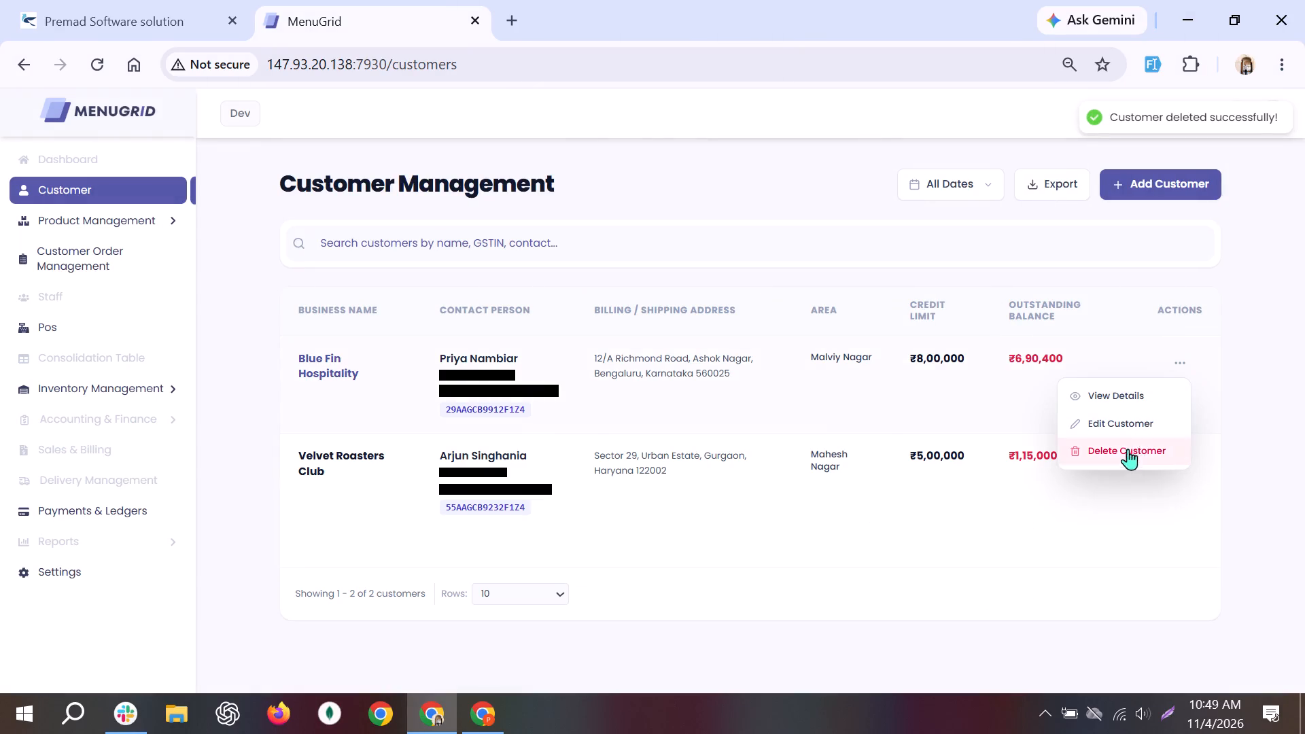
left_click(1128, 451)
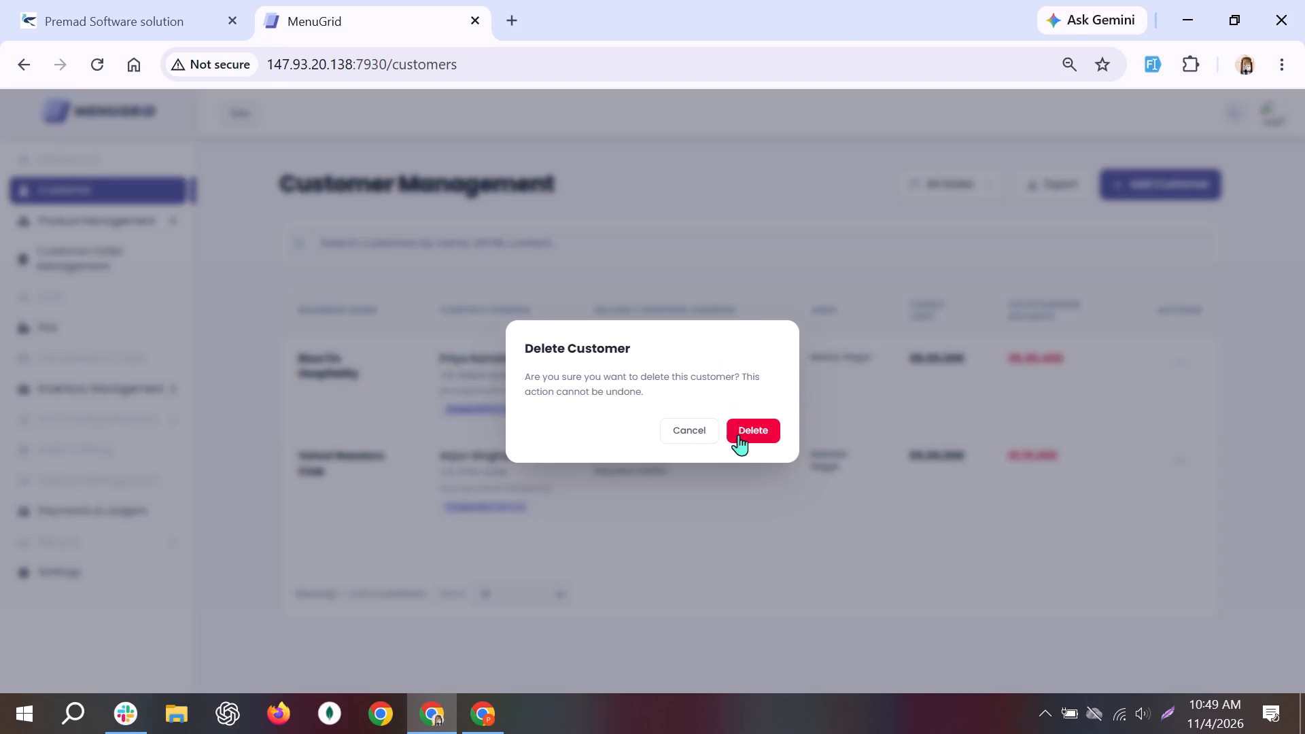
left_click(738, 438)
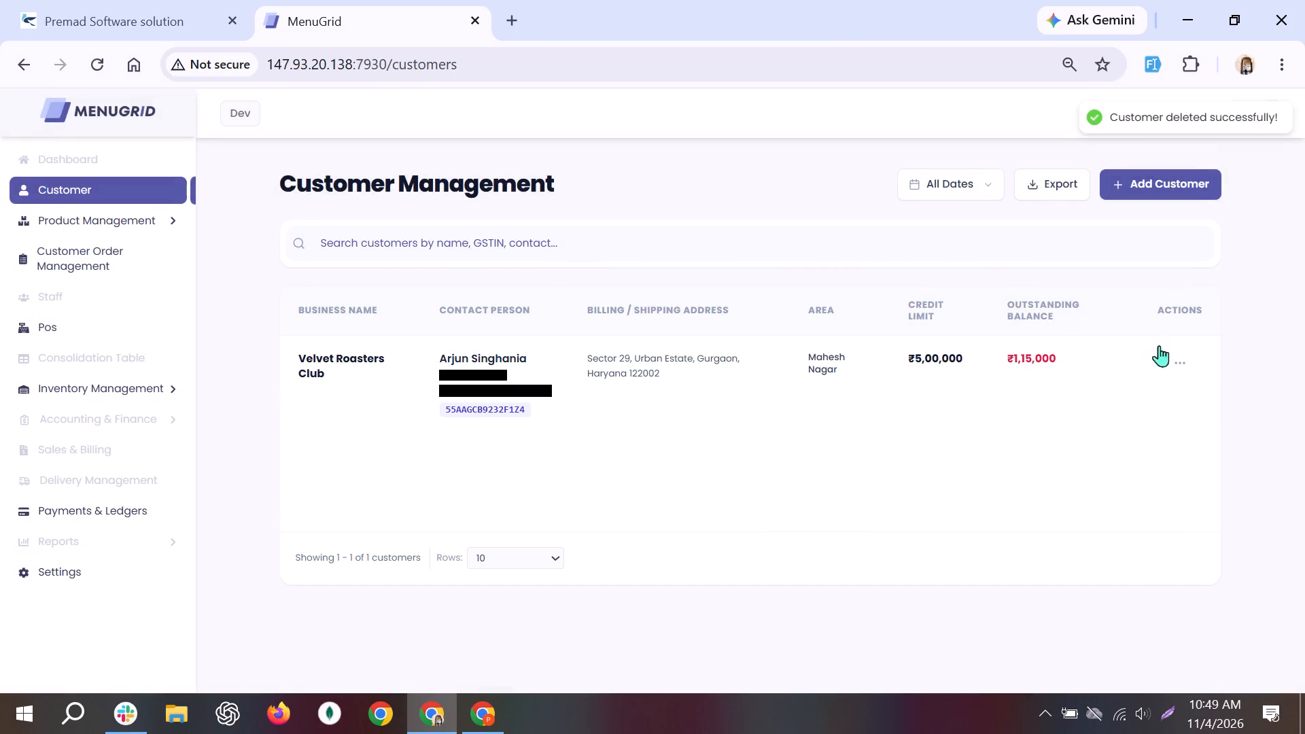
left_click(1177, 360)
left_click(1121, 447)
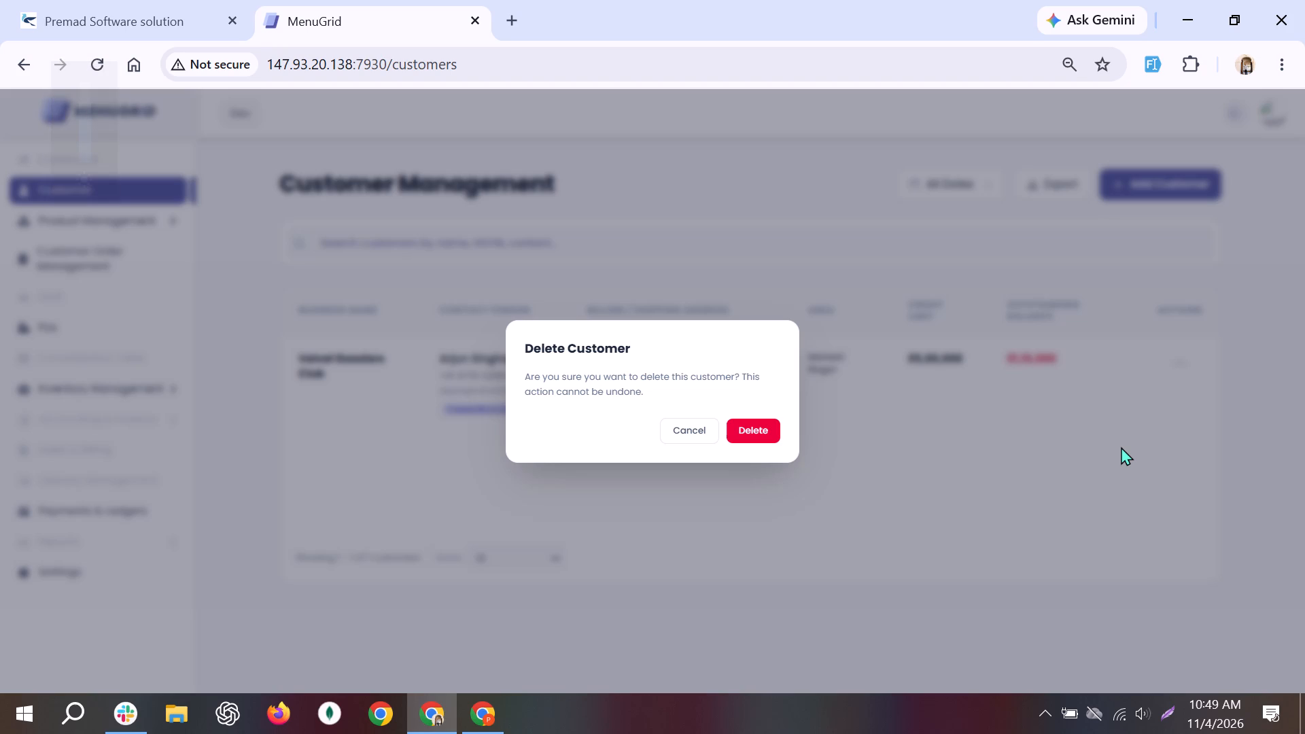
left_click(754, 434)
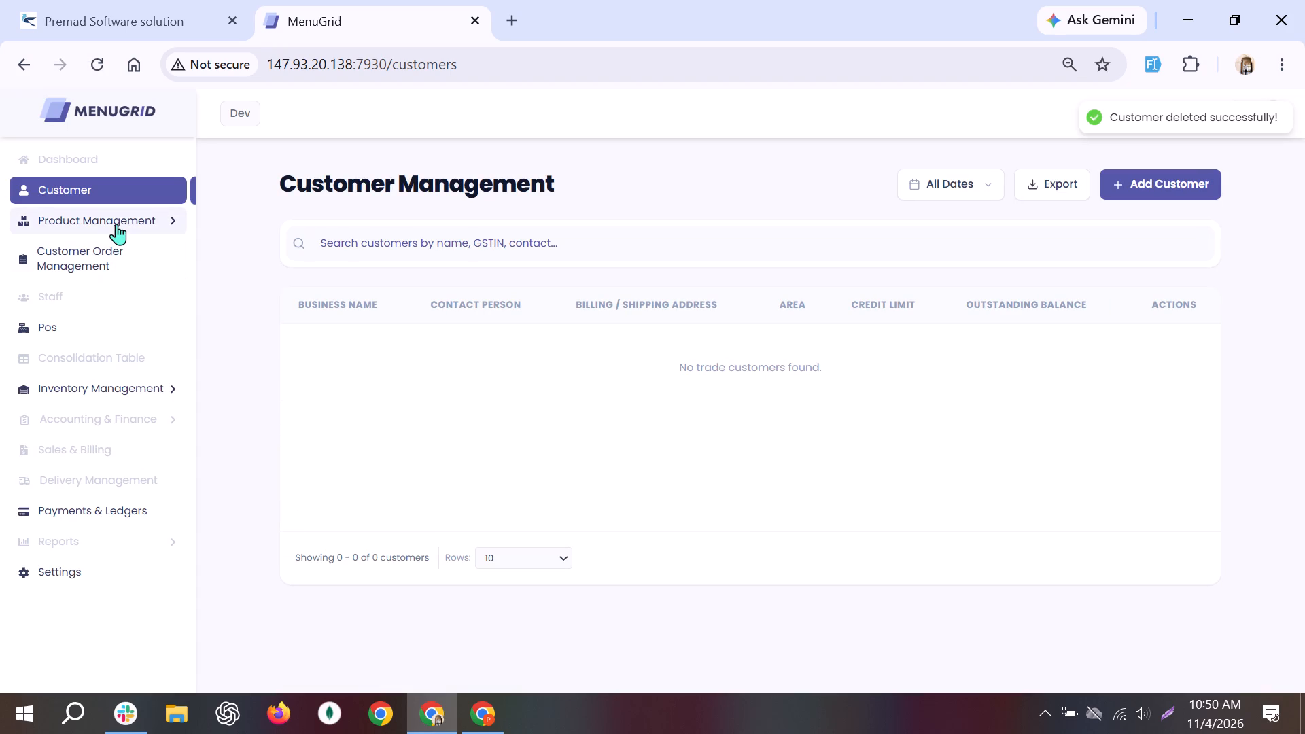
Delete the product Arabica Roast Coffee Beans 1kg from the end of the Product Items list.
left_click(116, 224)
left_click(105, 245)
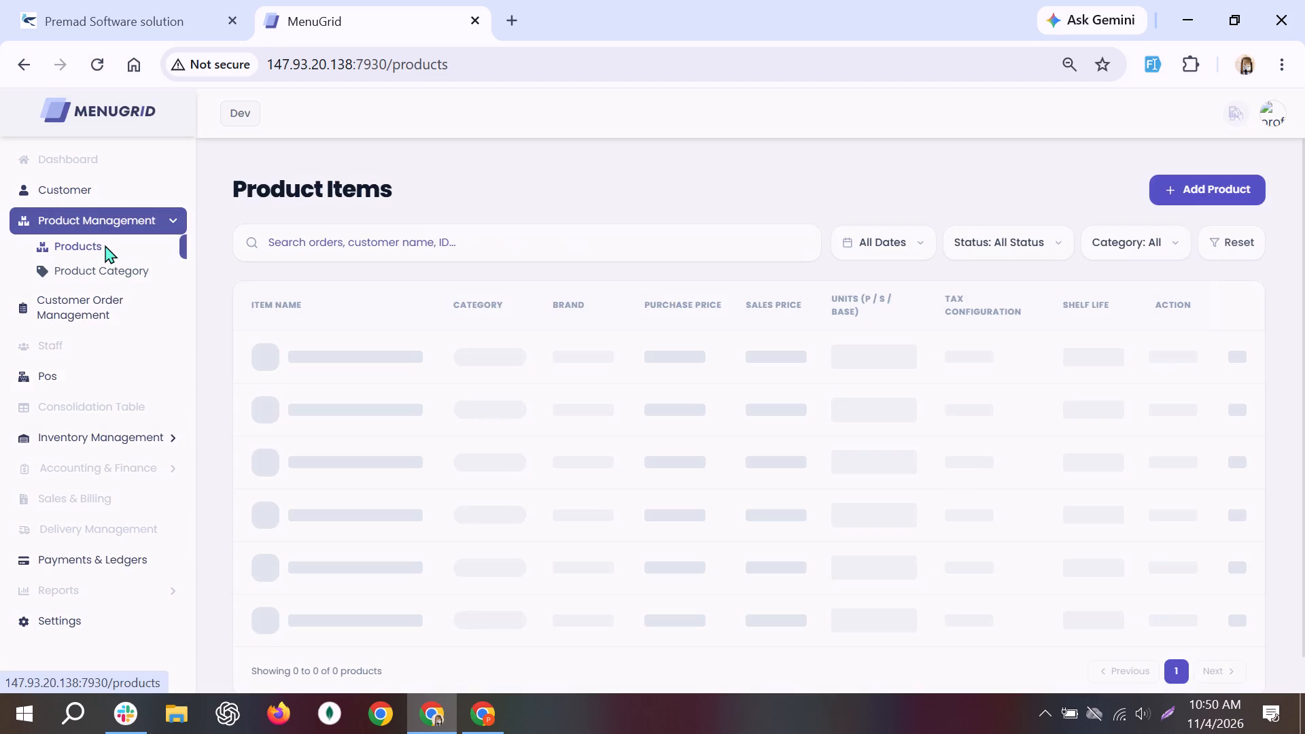
scroll(1153, 493, "down", 7)
scroll(1153, 493, "left", 4)
key("Tab")
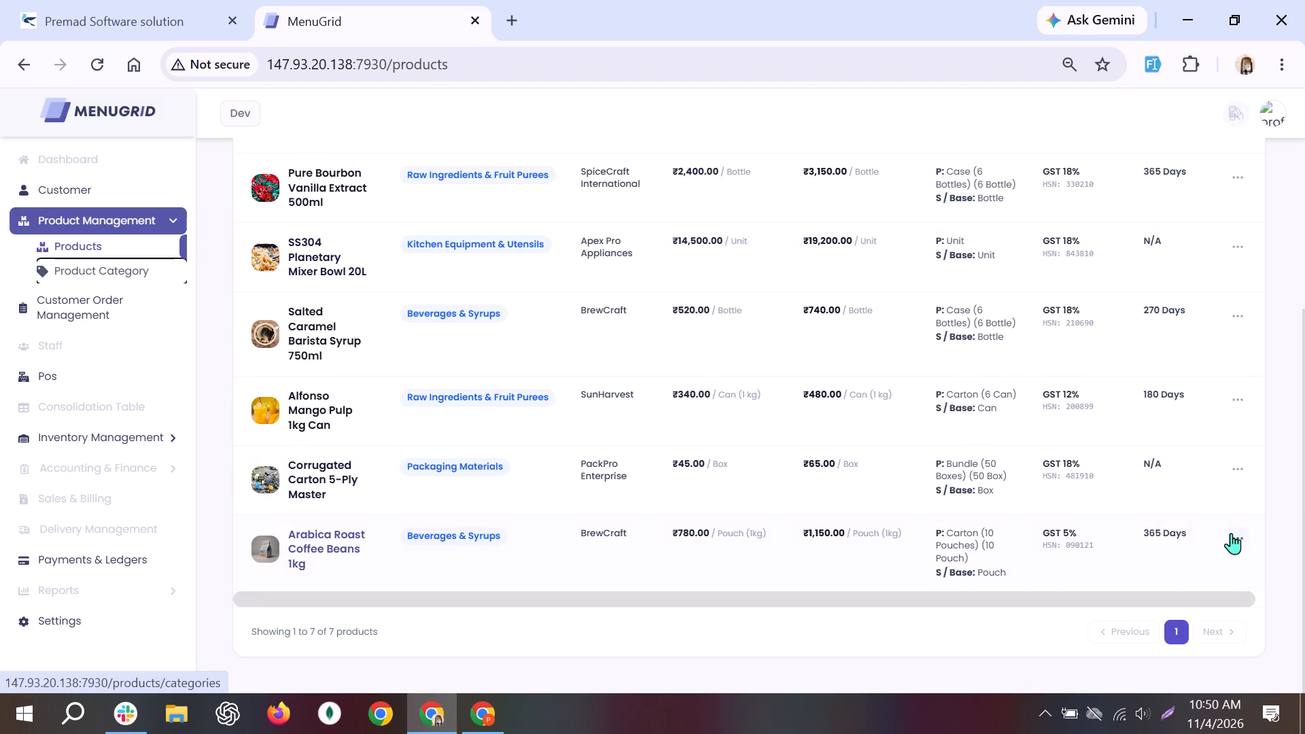
left_click(1237, 540)
scroll(1211, 554, "down", 6)
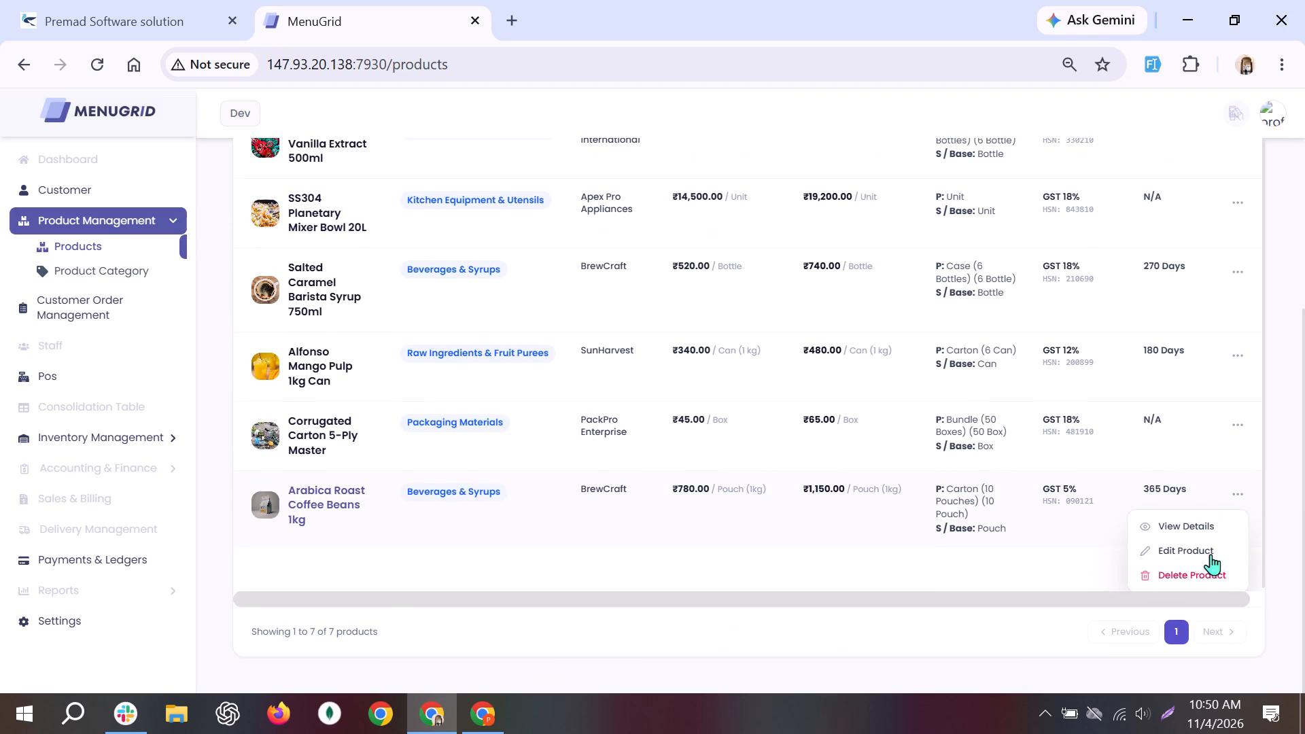
scroll(1211, 554, "down", 3)
left_click(1191, 570)
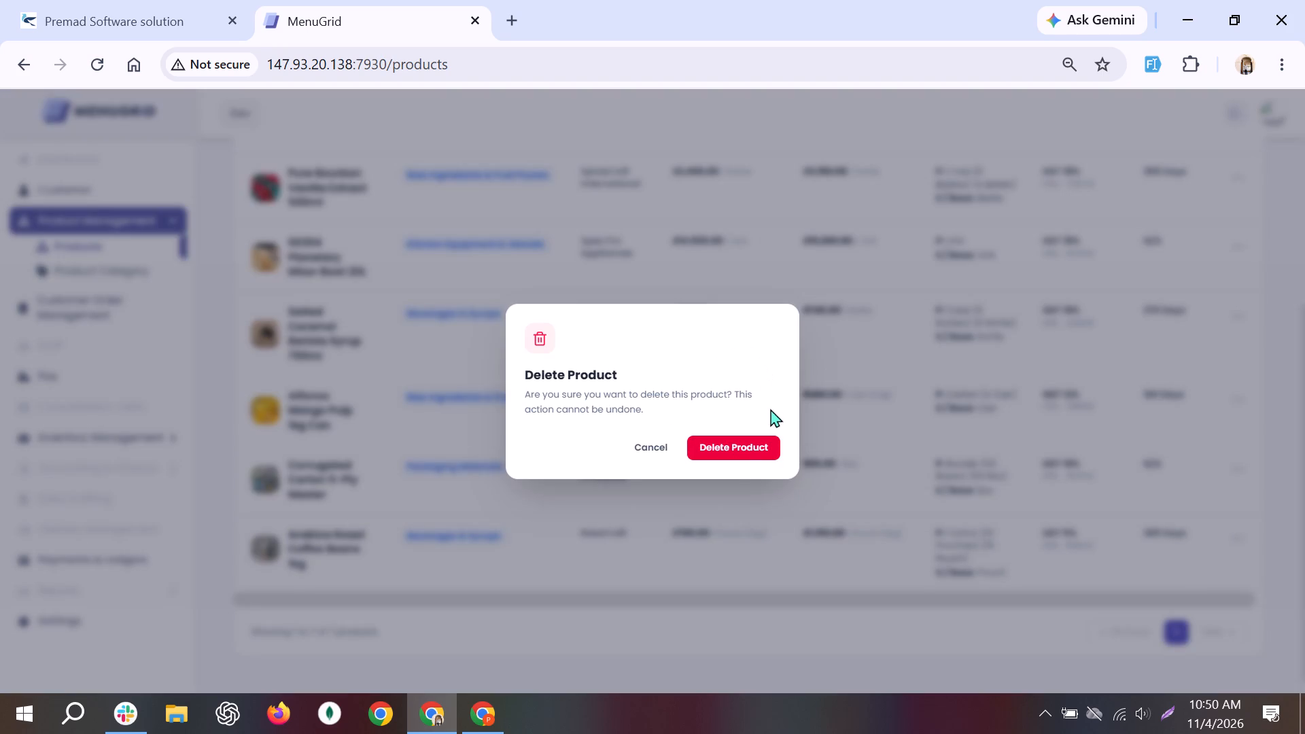
left_click(736, 447)
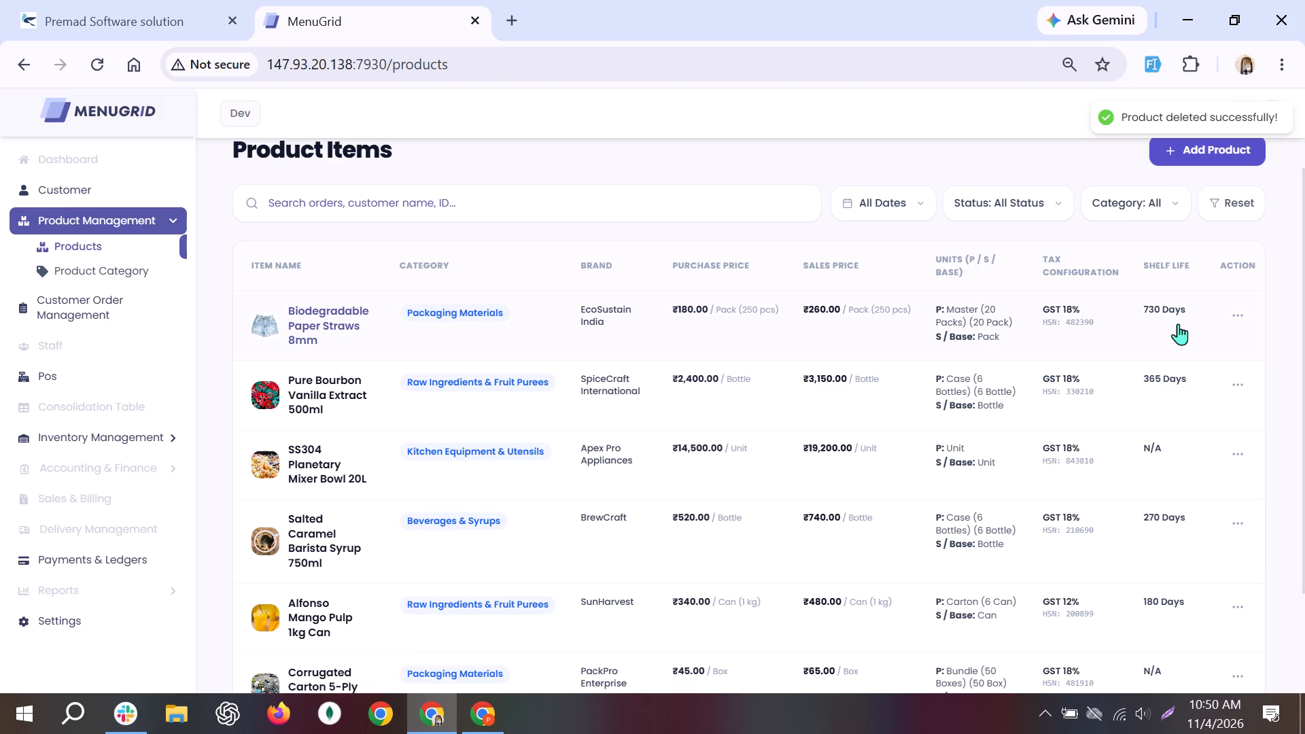
Delete the products Biodegradable Paper Straws 8mm and Pure Bourbon Vanilla Extract 500ml.
scroll(1178, 324, "left", 6)
left_click(1232, 317)
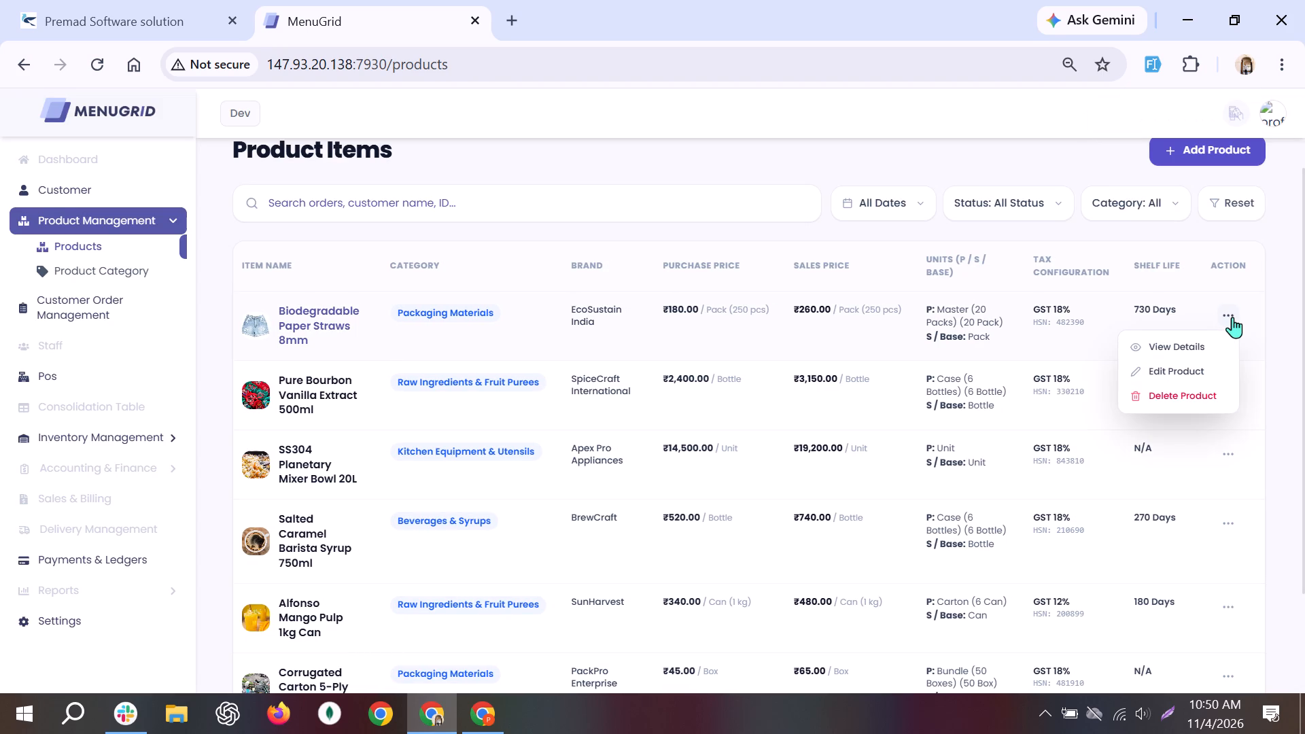
left_click(1164, 393)
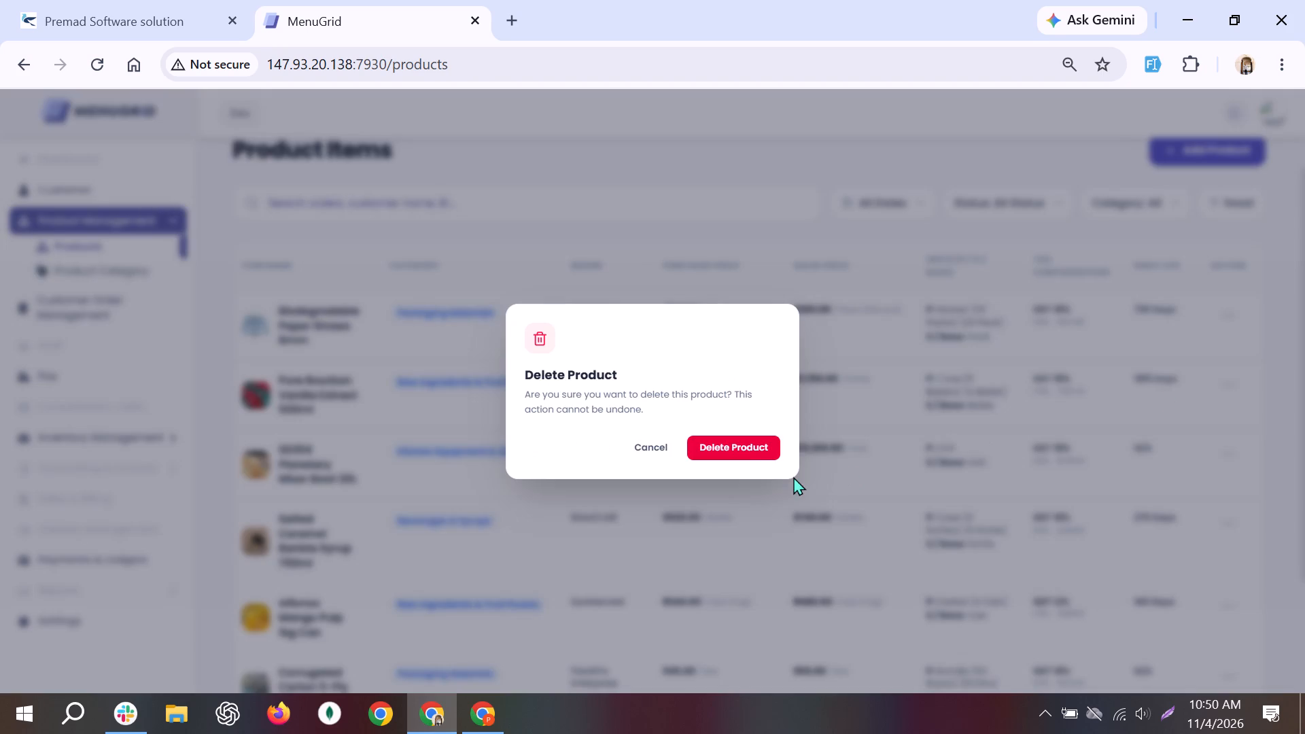
left_click(749, 447)
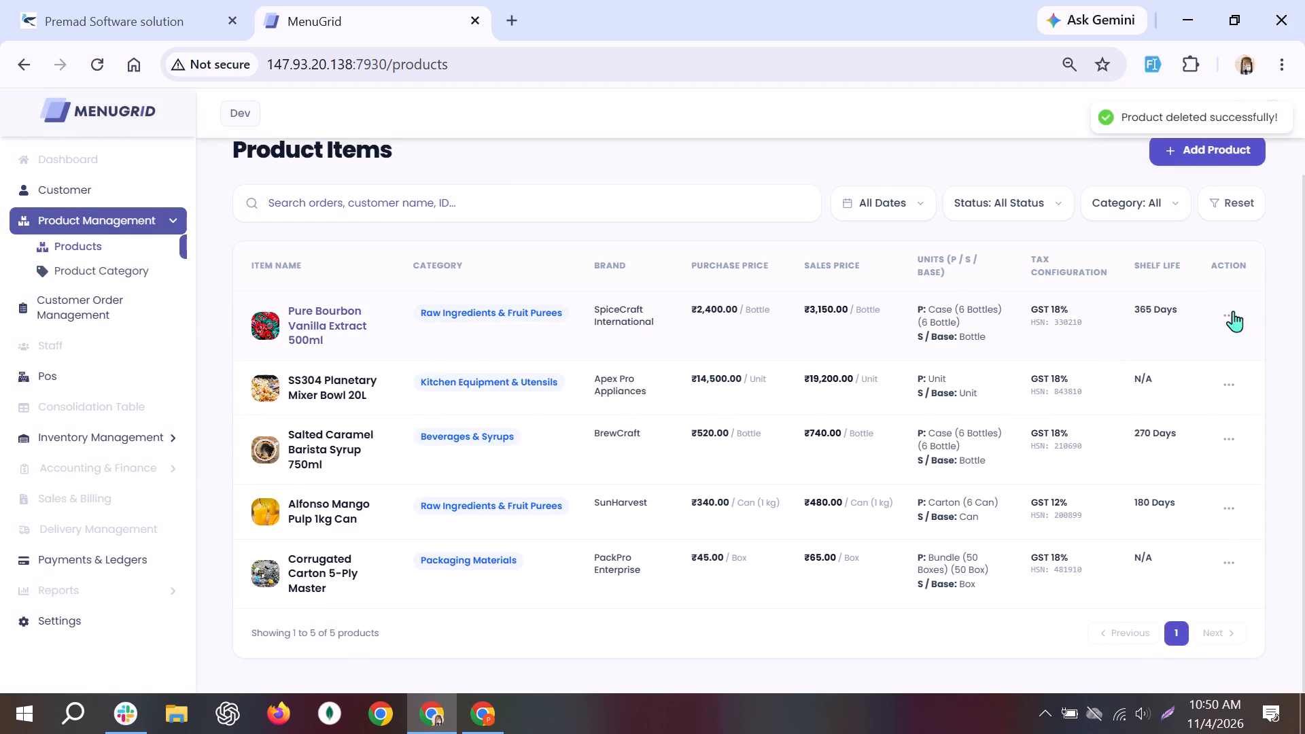
left_click(1232, 317)
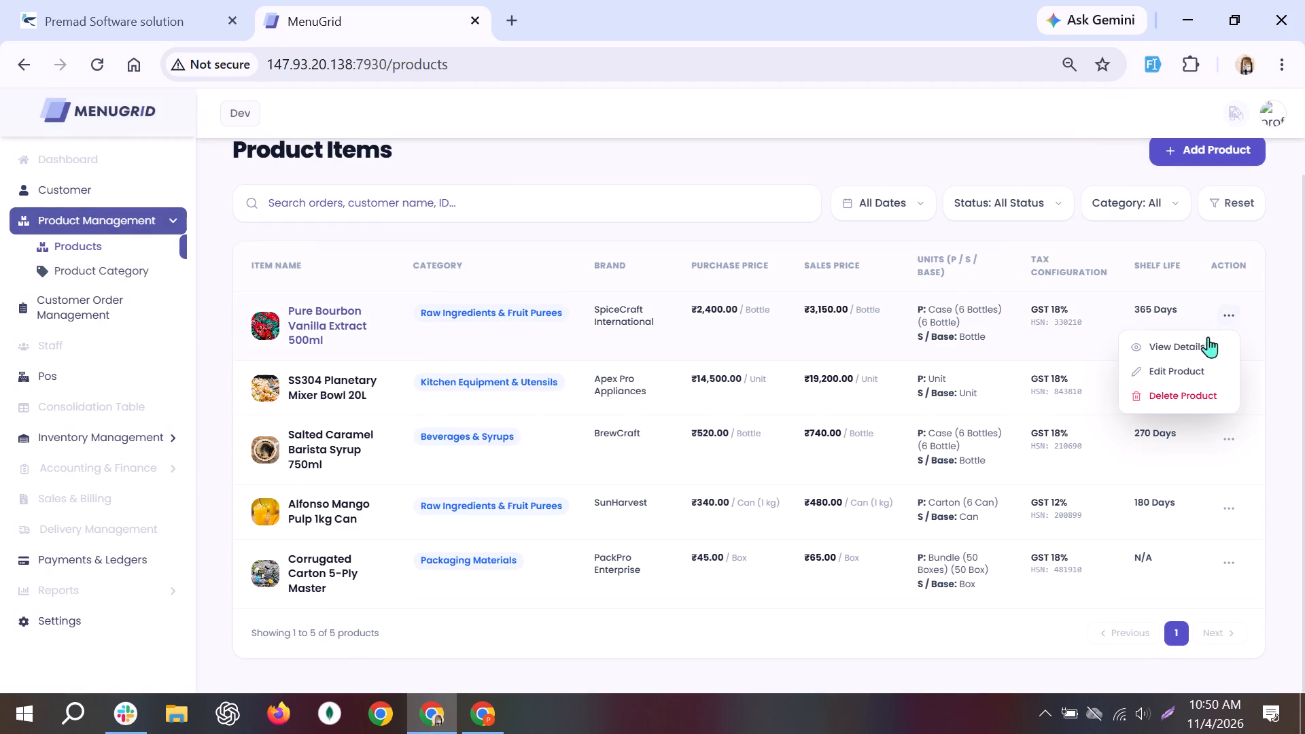
left_click(1175, 400)
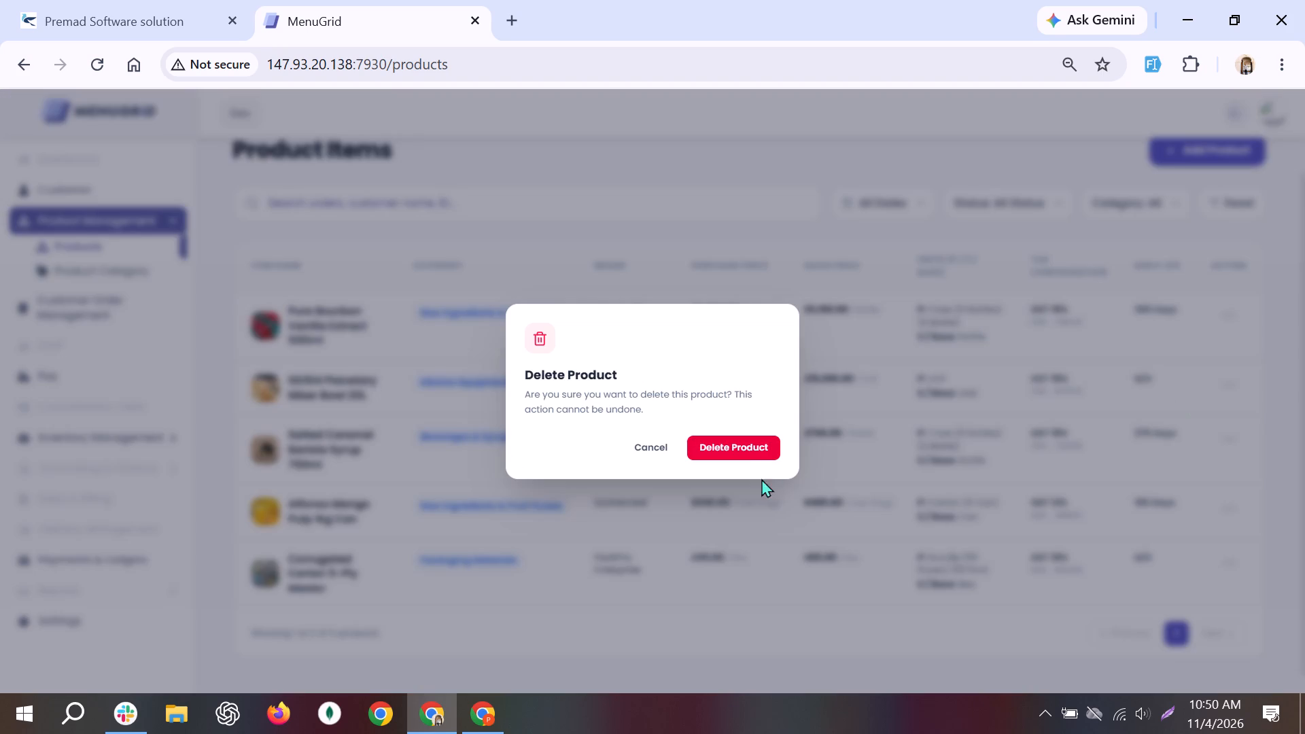
left_click(731, 451)
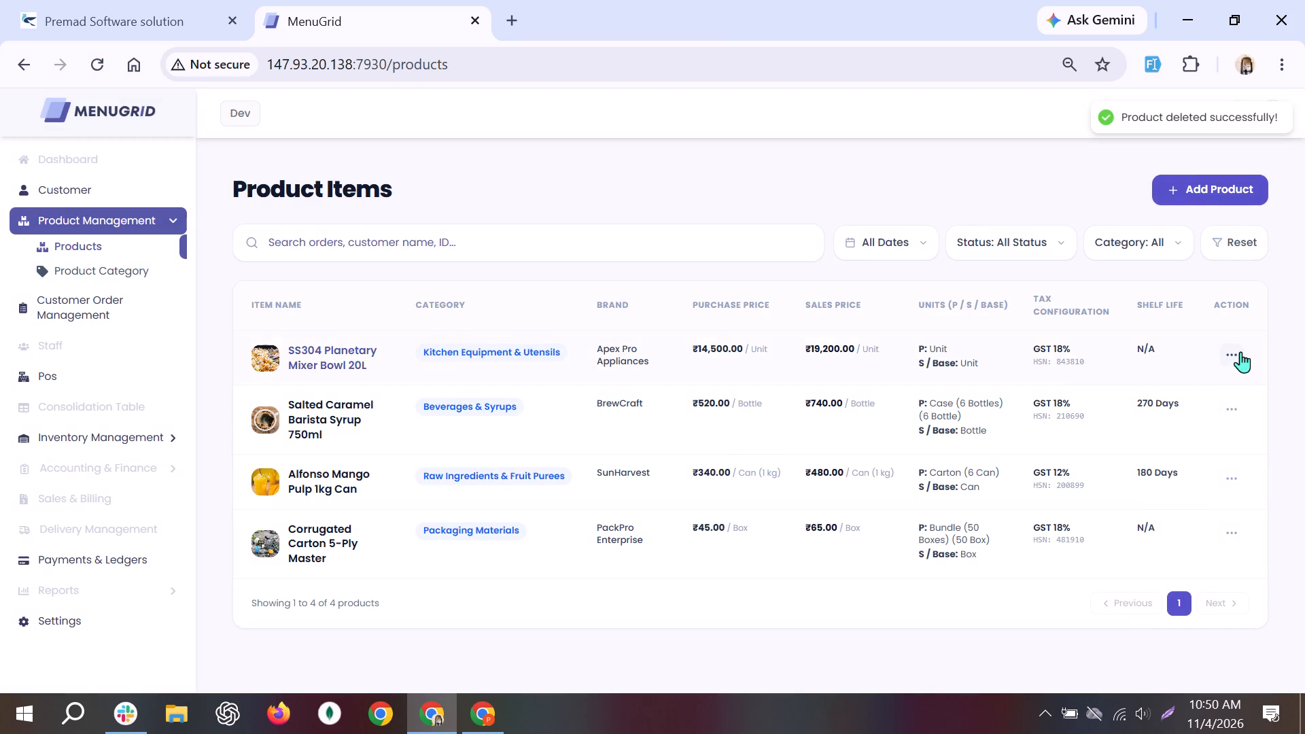
Delete the products SS304 Planetary Mixer Bowl 20L and Salted Caramel Barista Syrup 750ml.
left_click(1239, 351)
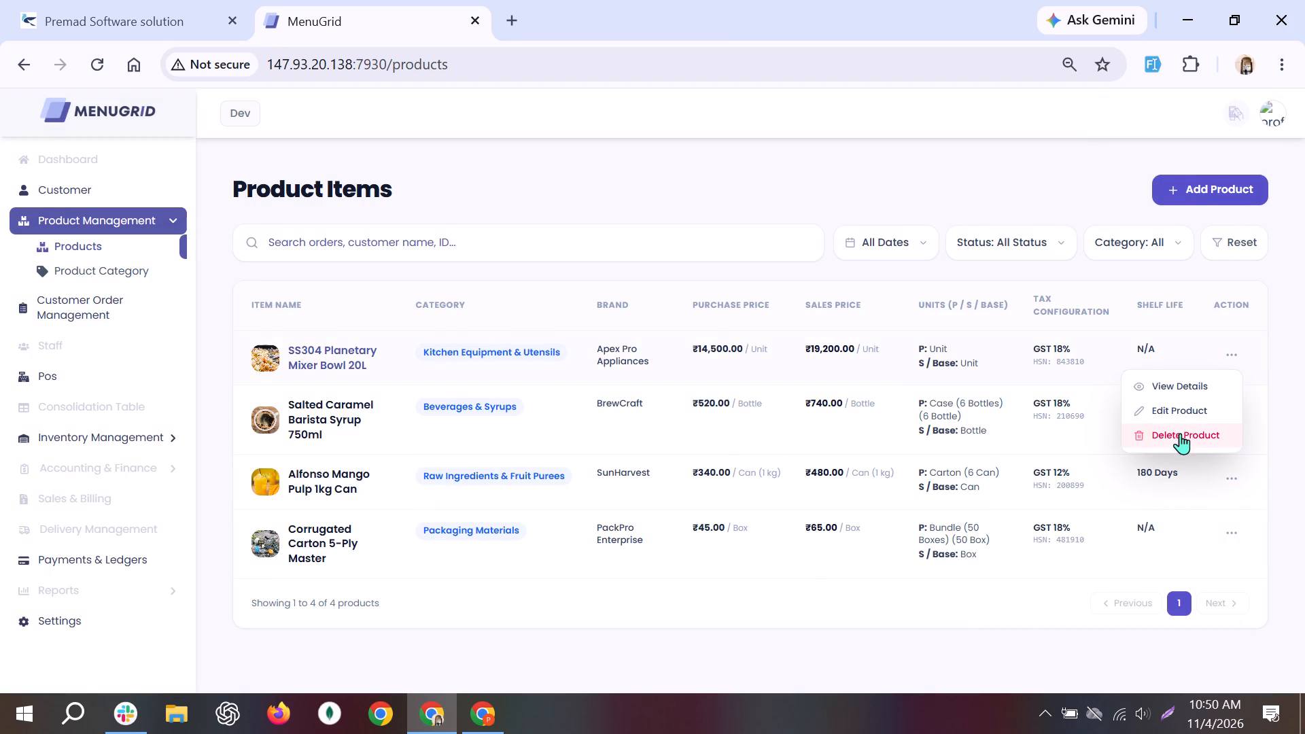
left_click(1179, 435)
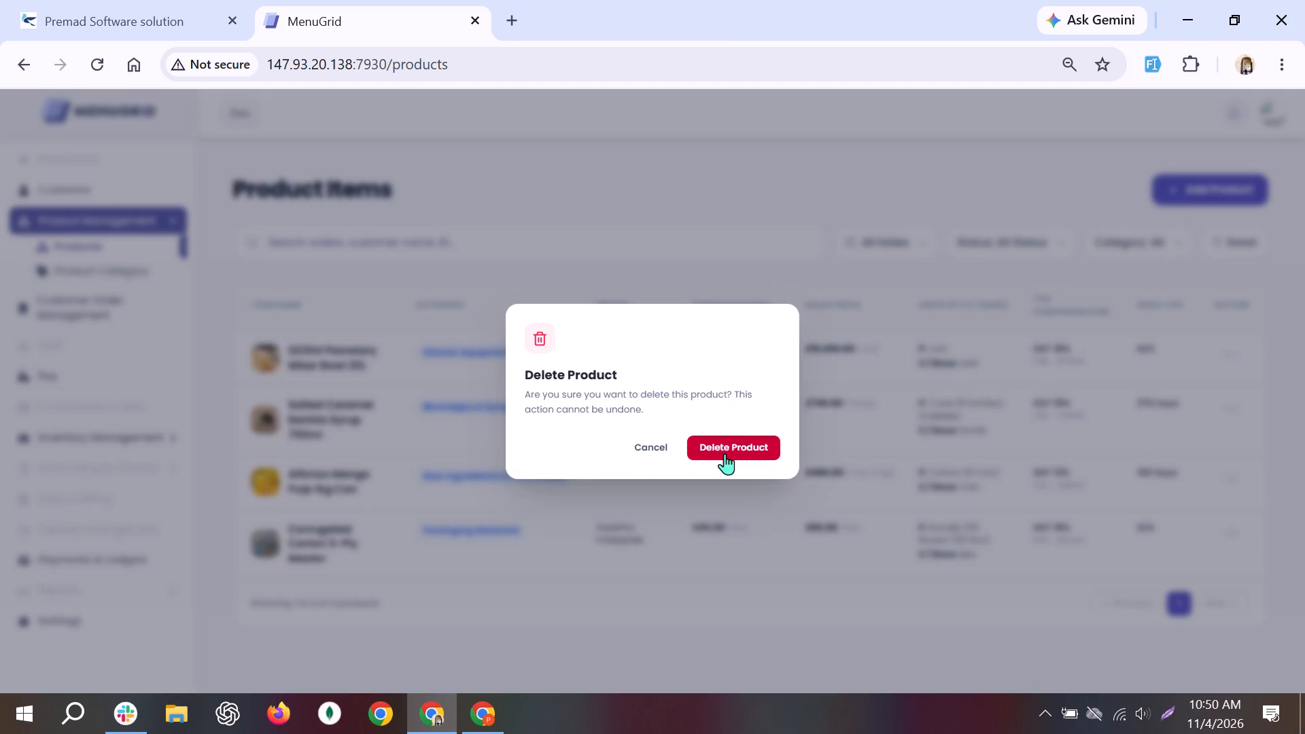
left_click(725, 453)
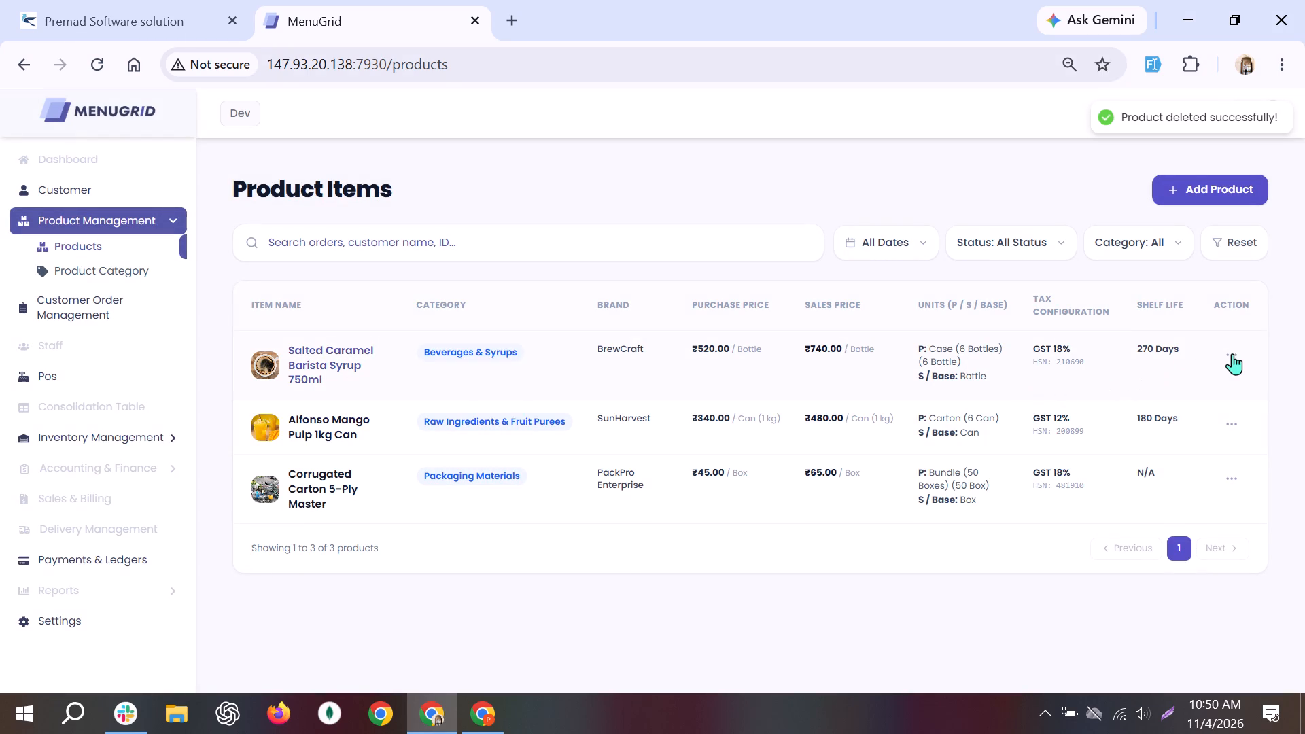
left_click(1239, 356)
left_click(1177, 434)
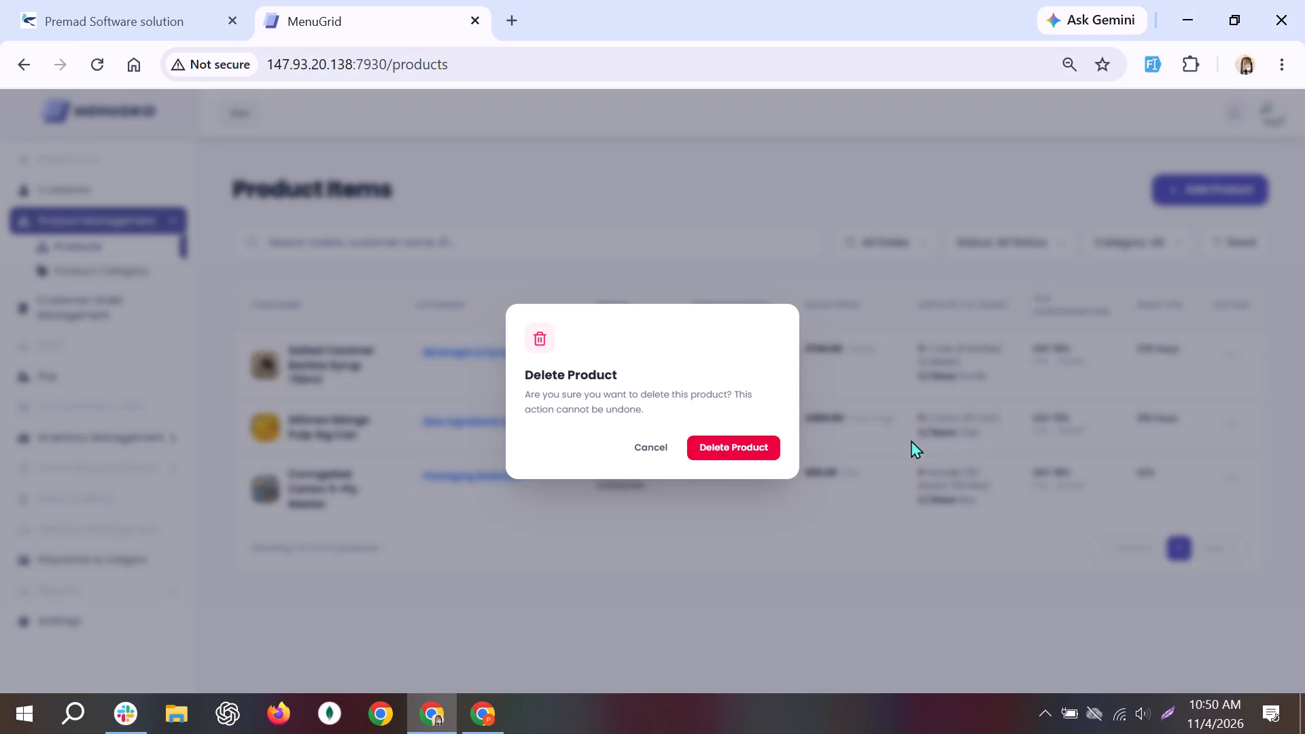
left_click(699, 455)
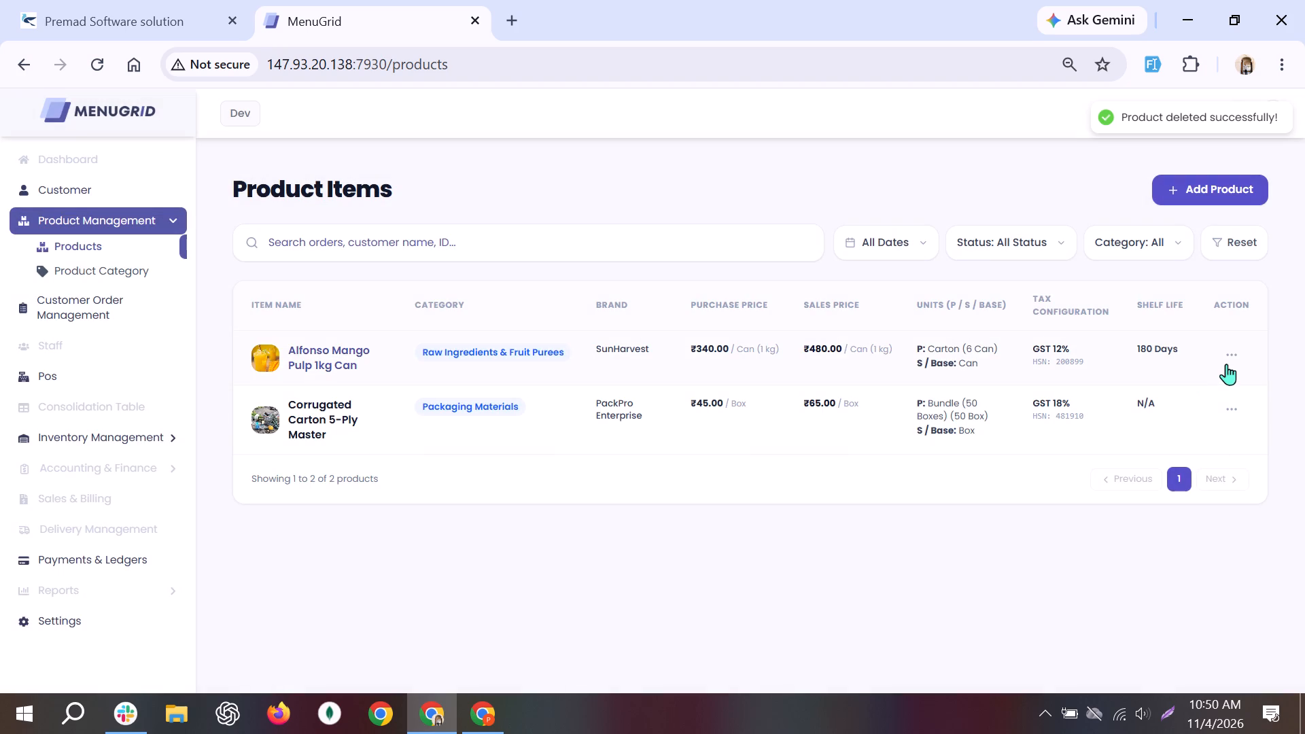
Delete the last two products, Alfonso Mango Pulp 1kg Can and Corrugated Carton 5-Ply Master, from the Product Items list.
left_click(1226, 356)
left_click(1187, 433)
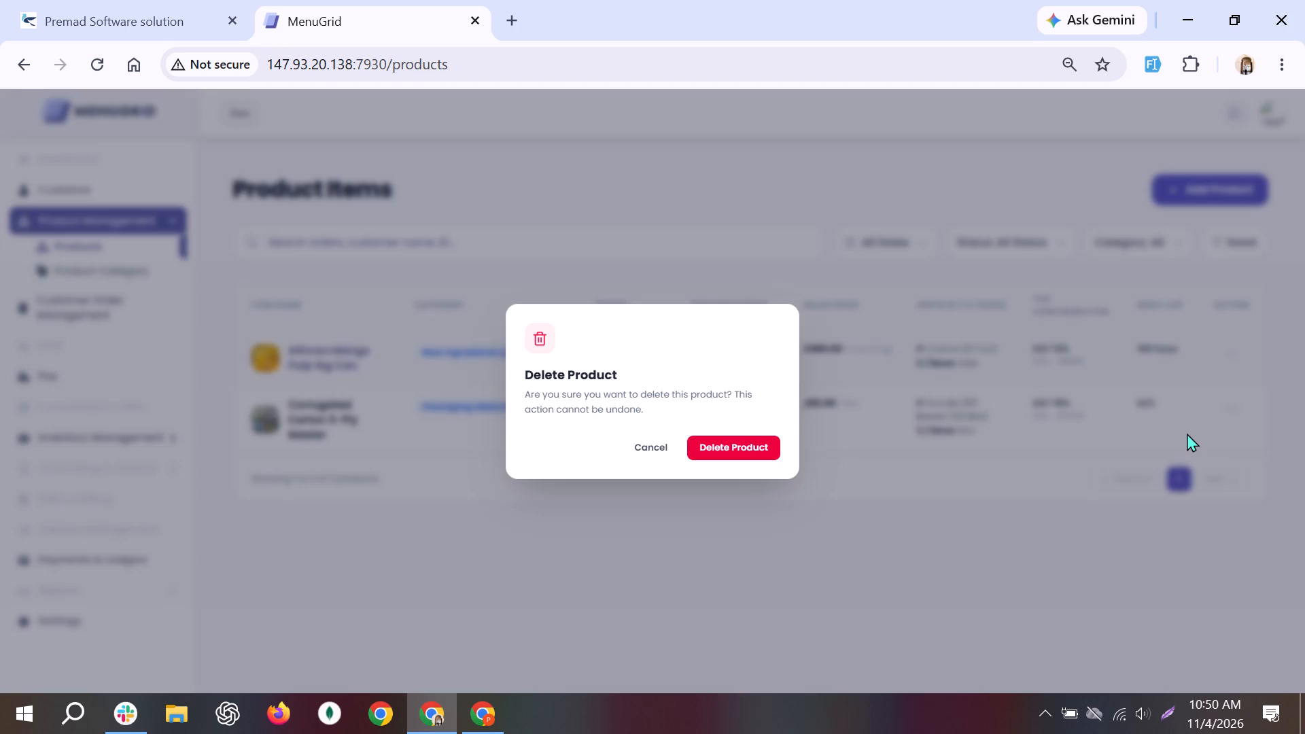
left_click(725, 447)
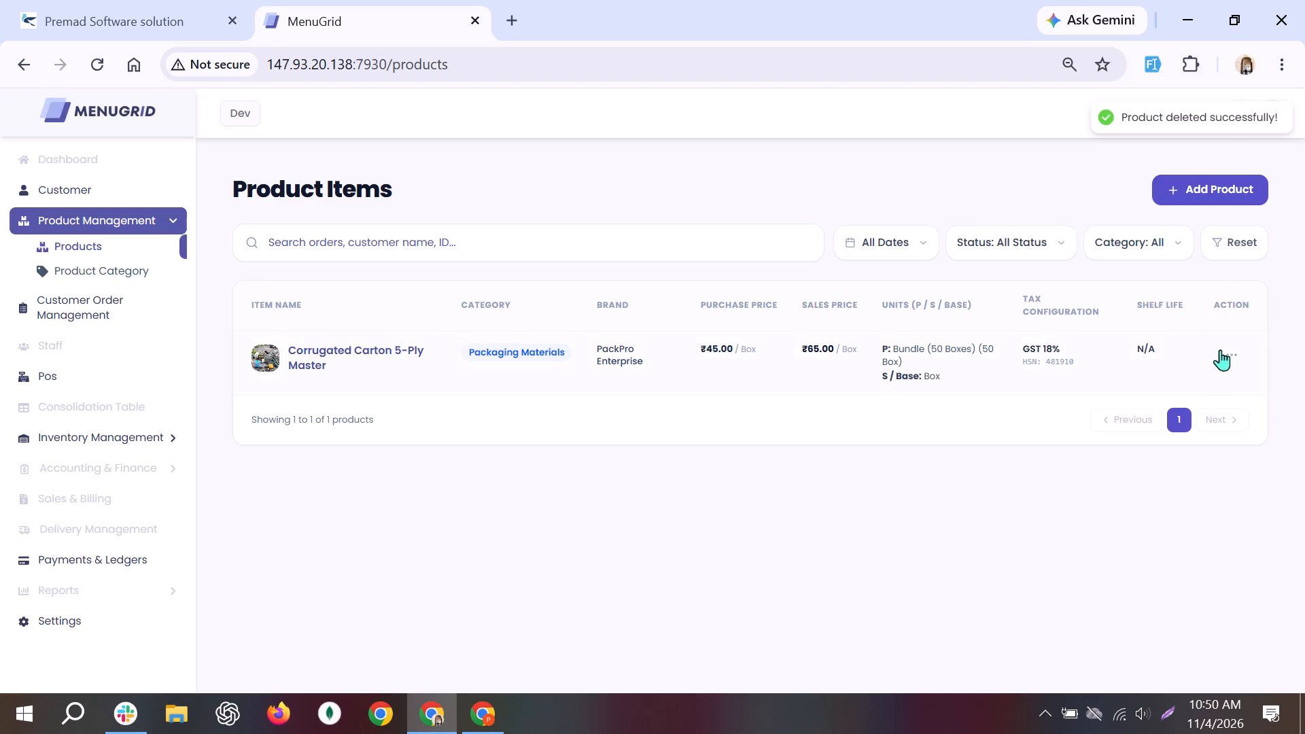
left_click(1230, 351)
left_click(1178, 380)
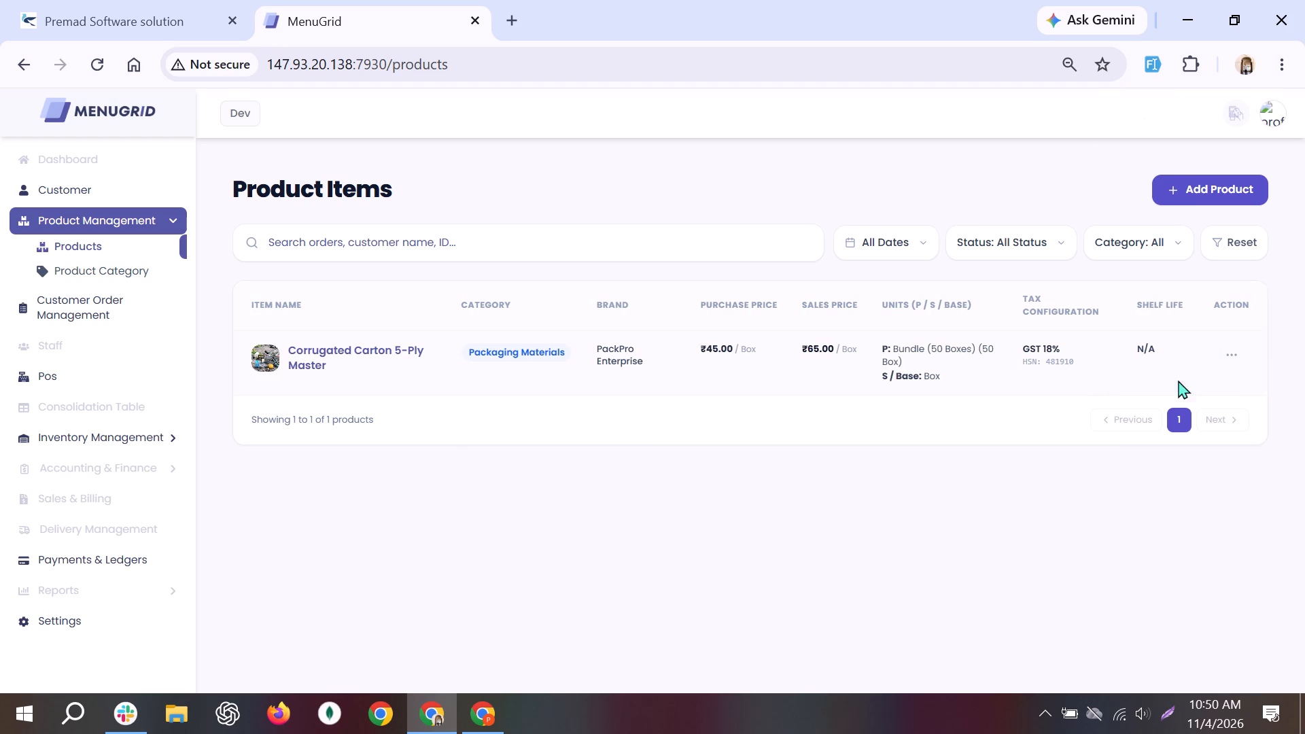
scroll(1178, 380, "down", 4)
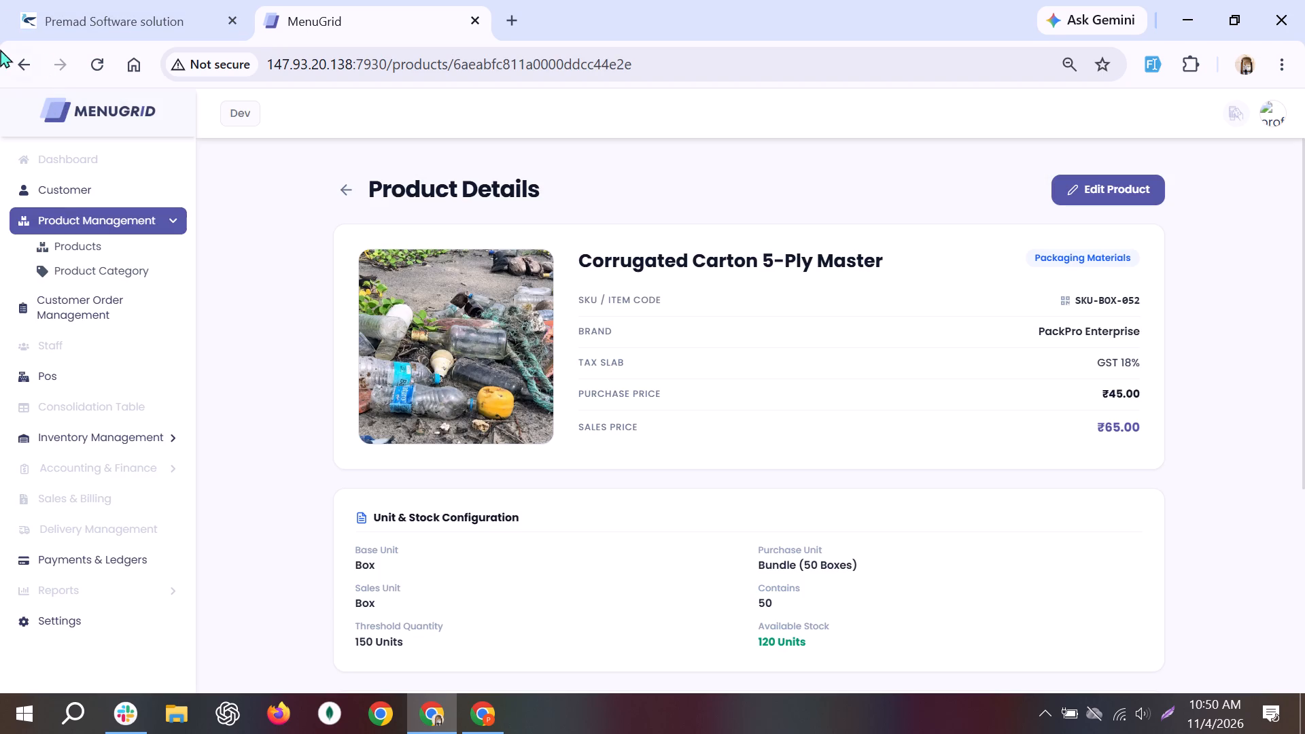
left_click(24, 63)
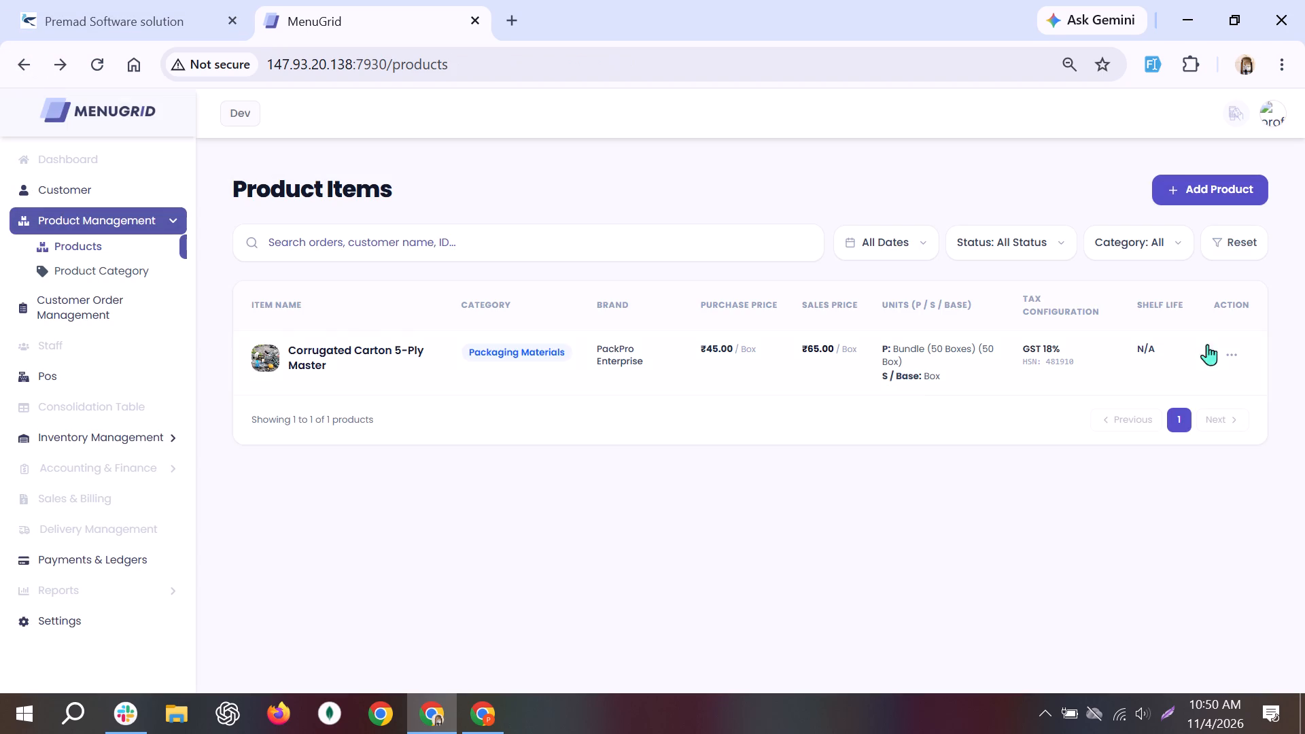
left_click(1227, 355)
scroll(1227, 355, "down", 3)
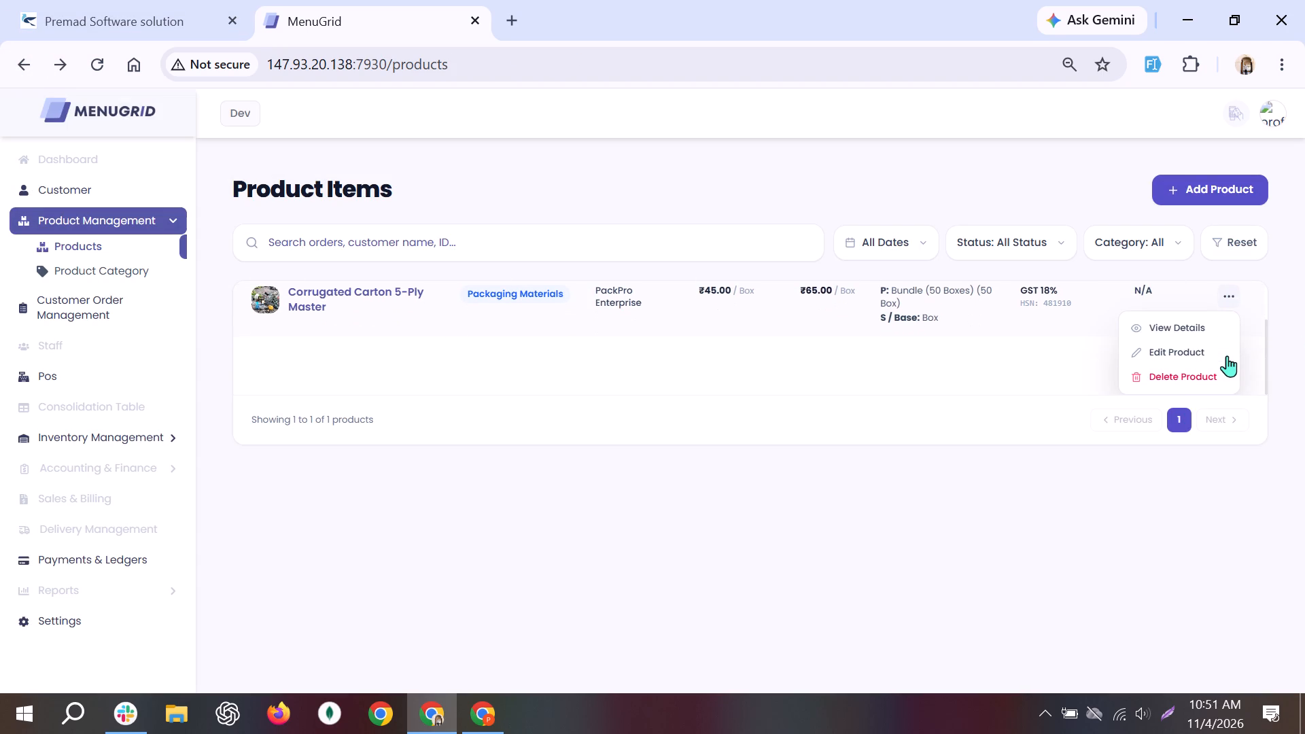
scroll(1227, 355, "down", 1)
left_click(1197, 372)
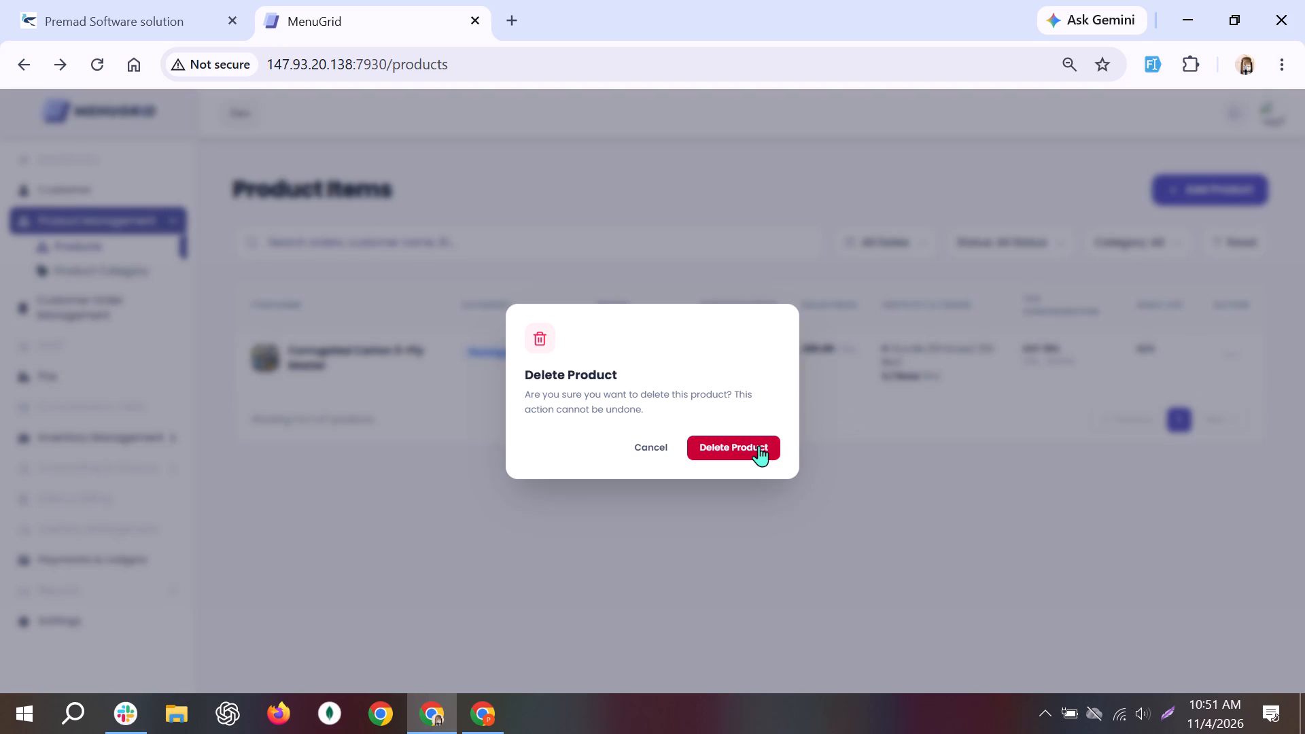
left_click(759, 445)
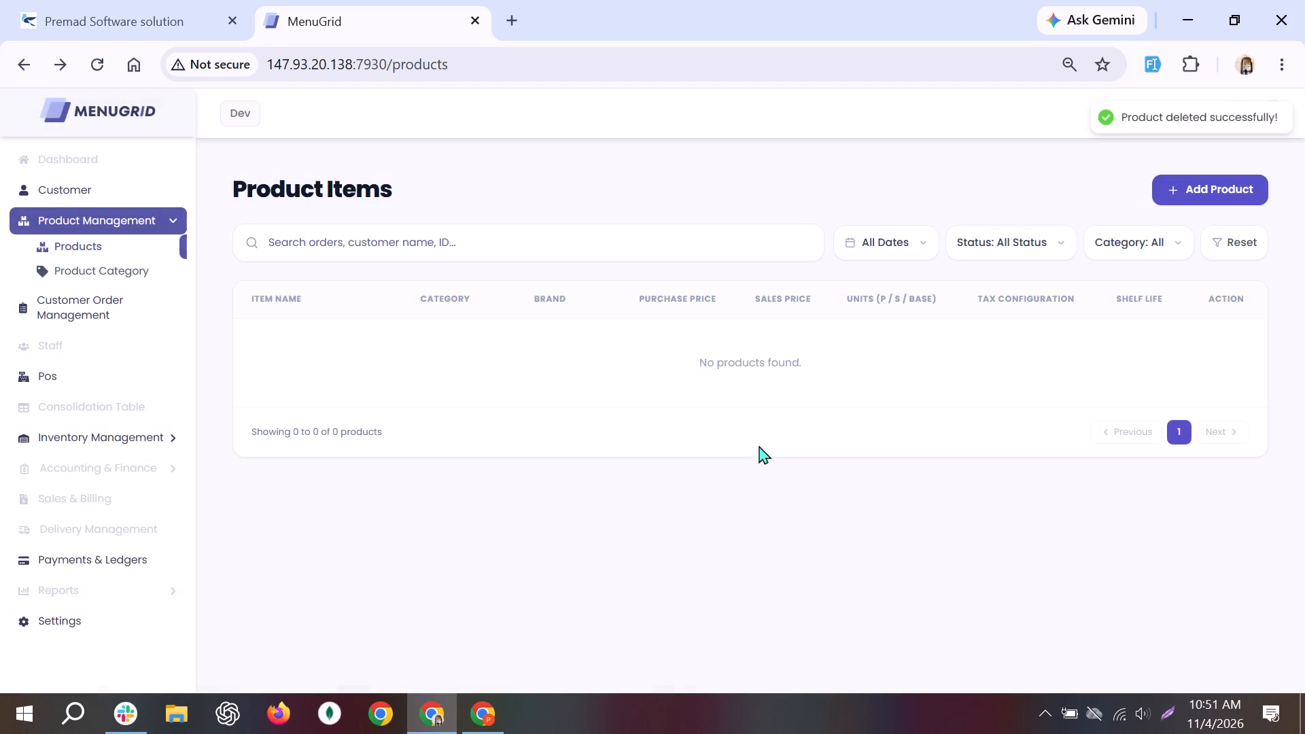
Examine the Product Category, Order Management, POS, Inventory Stocks, Stock Movements, Payments & Ledgers and Settings pages for remaining data.
left_click(52, 270)
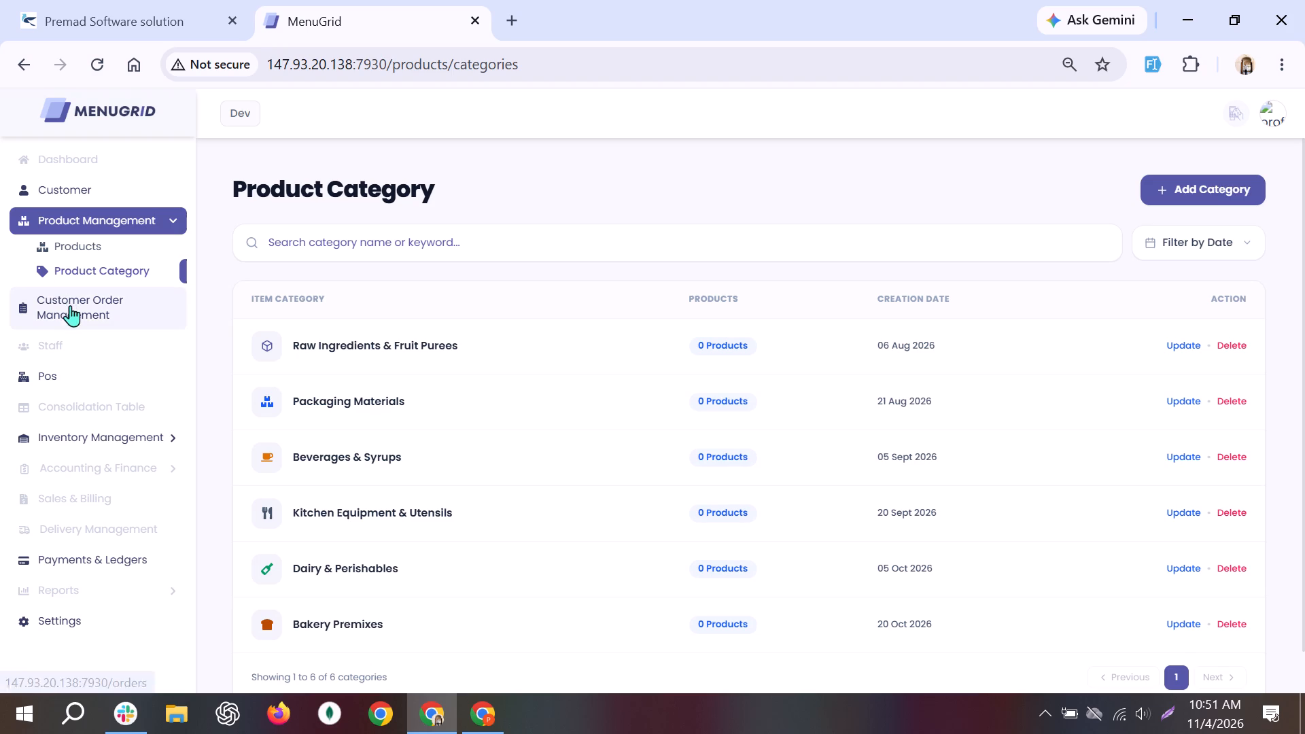
left_click(70, 305)
left_click(69, 329)
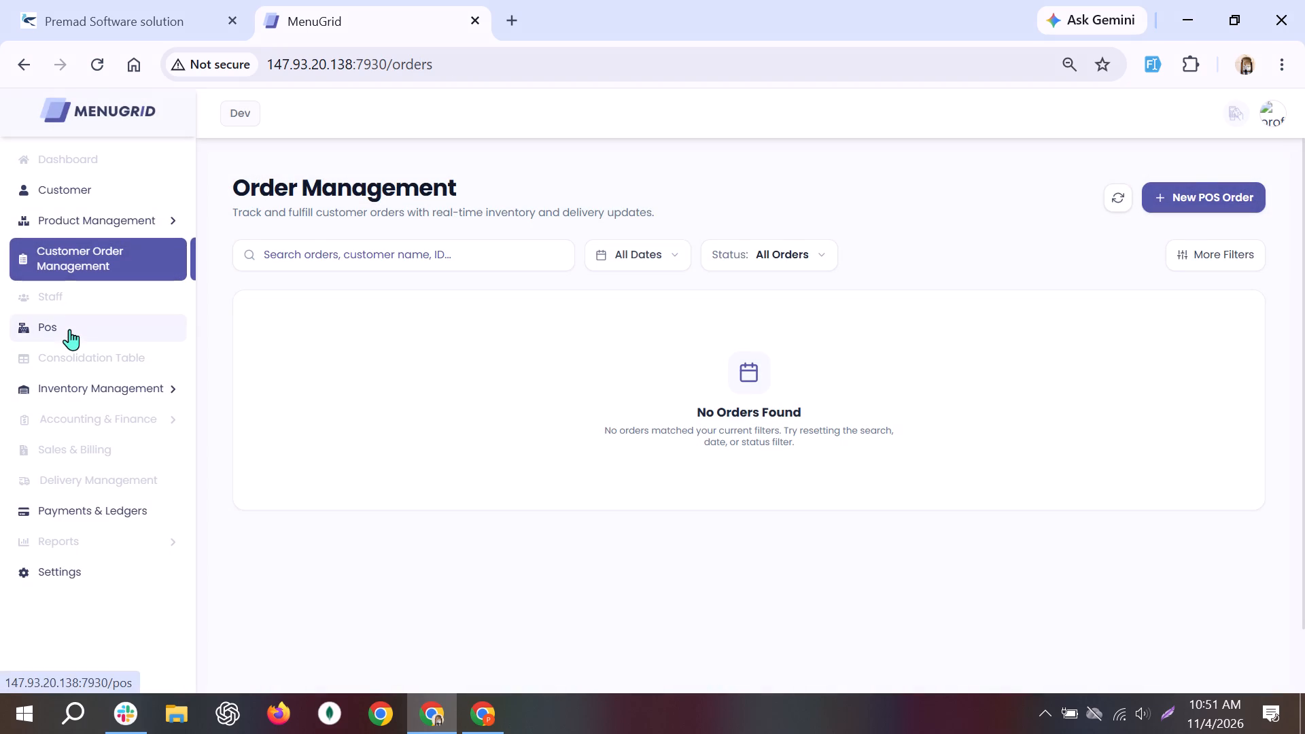
left_click(63, 393)
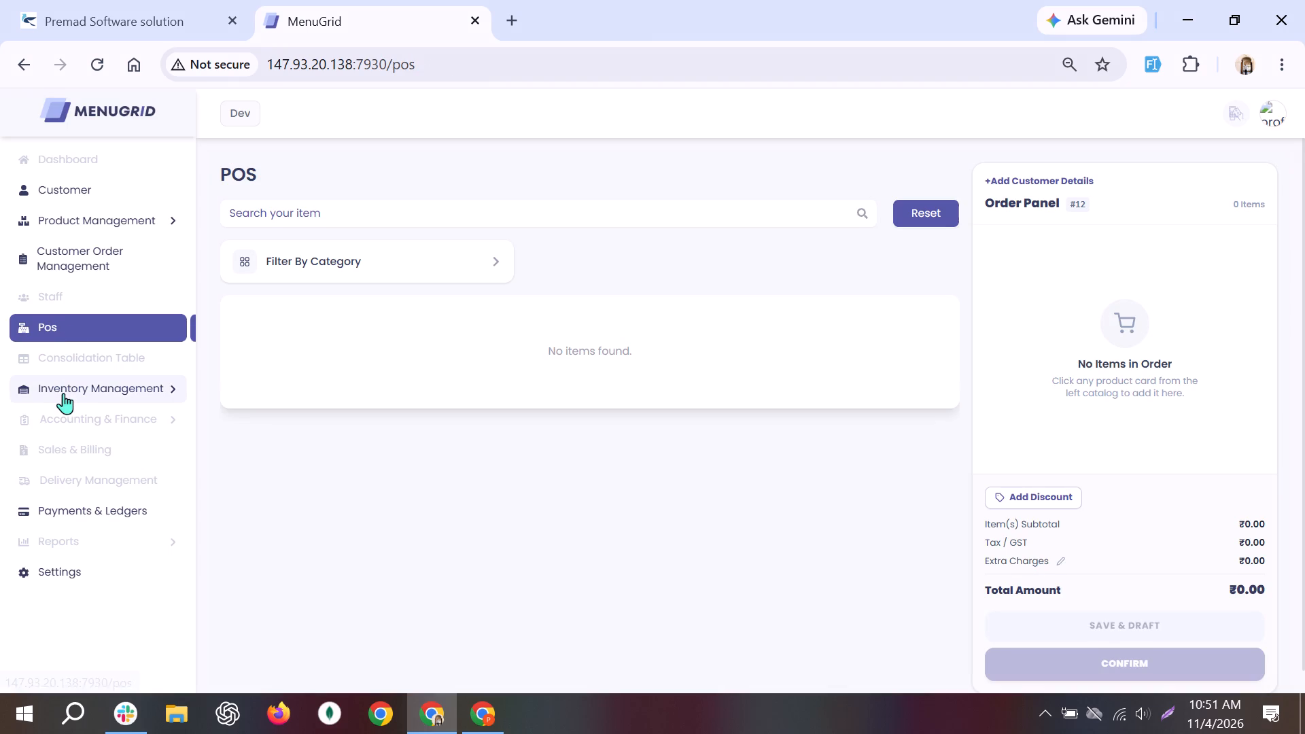
left_click(69, 413)
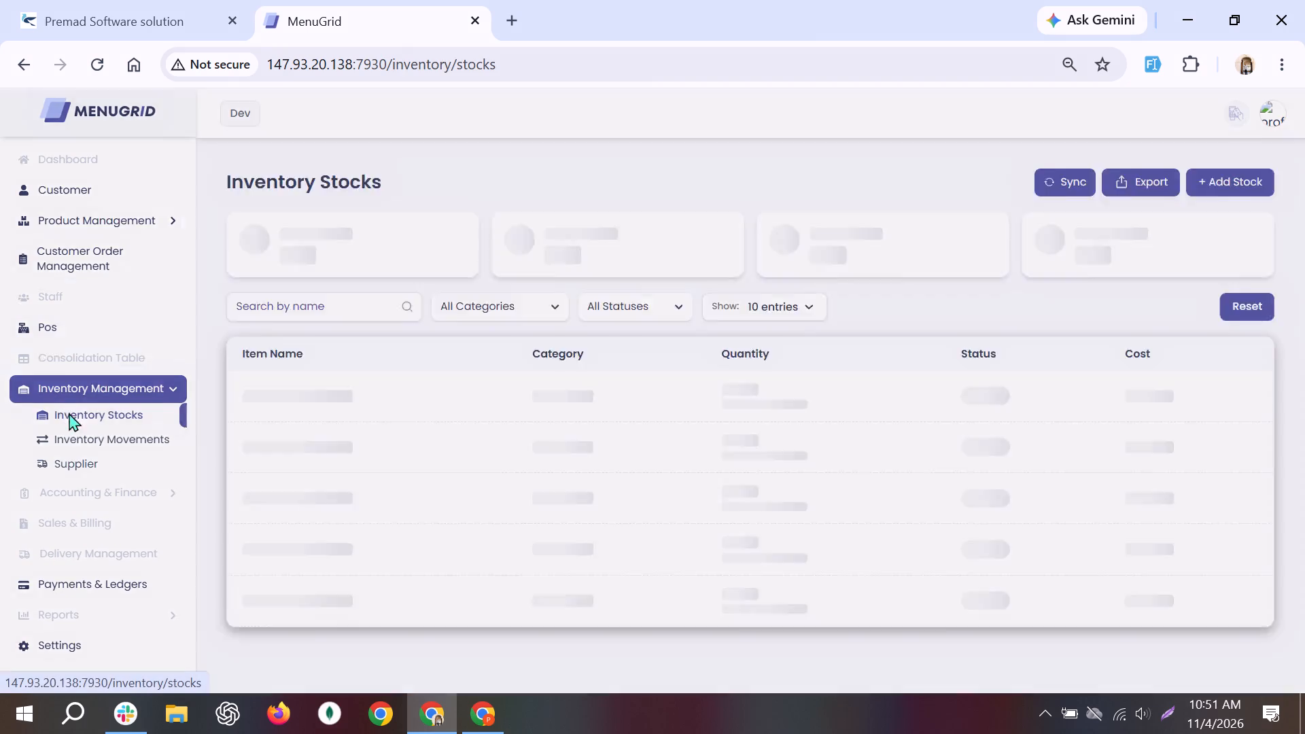
left_click(83, 445)
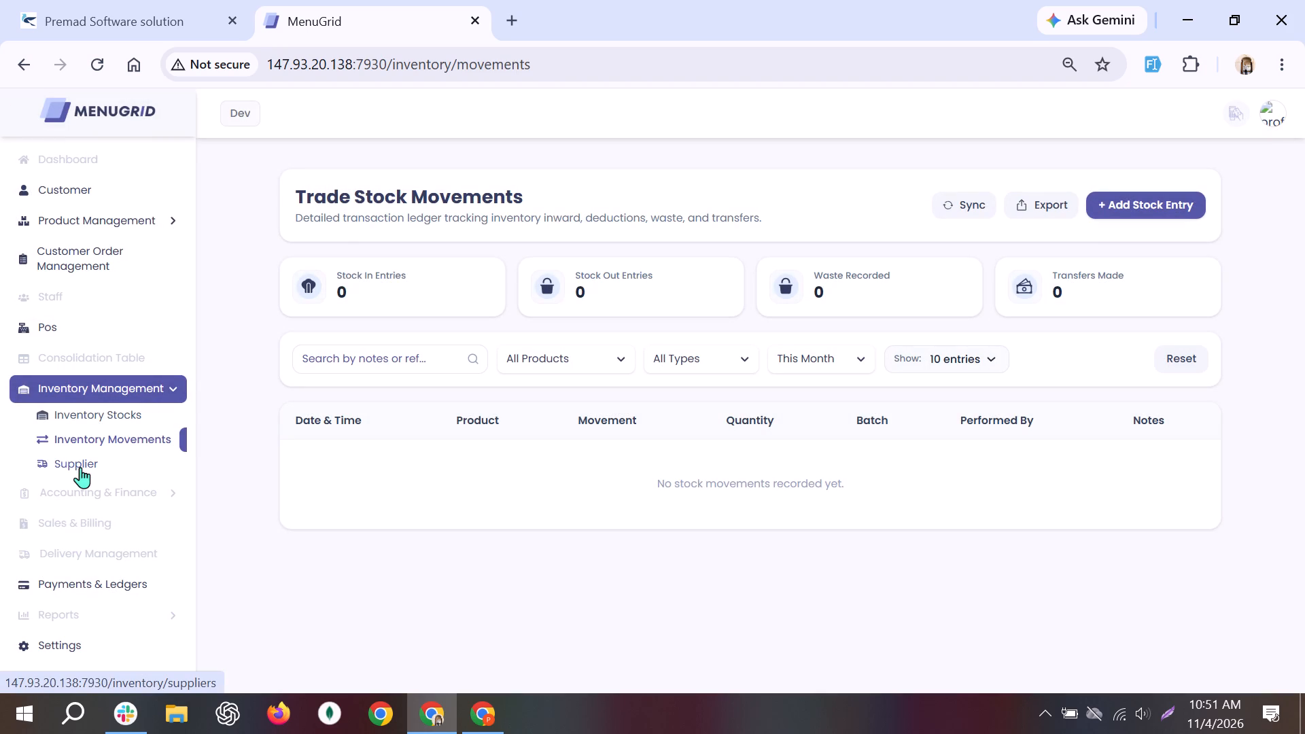
left_click(88, 591)
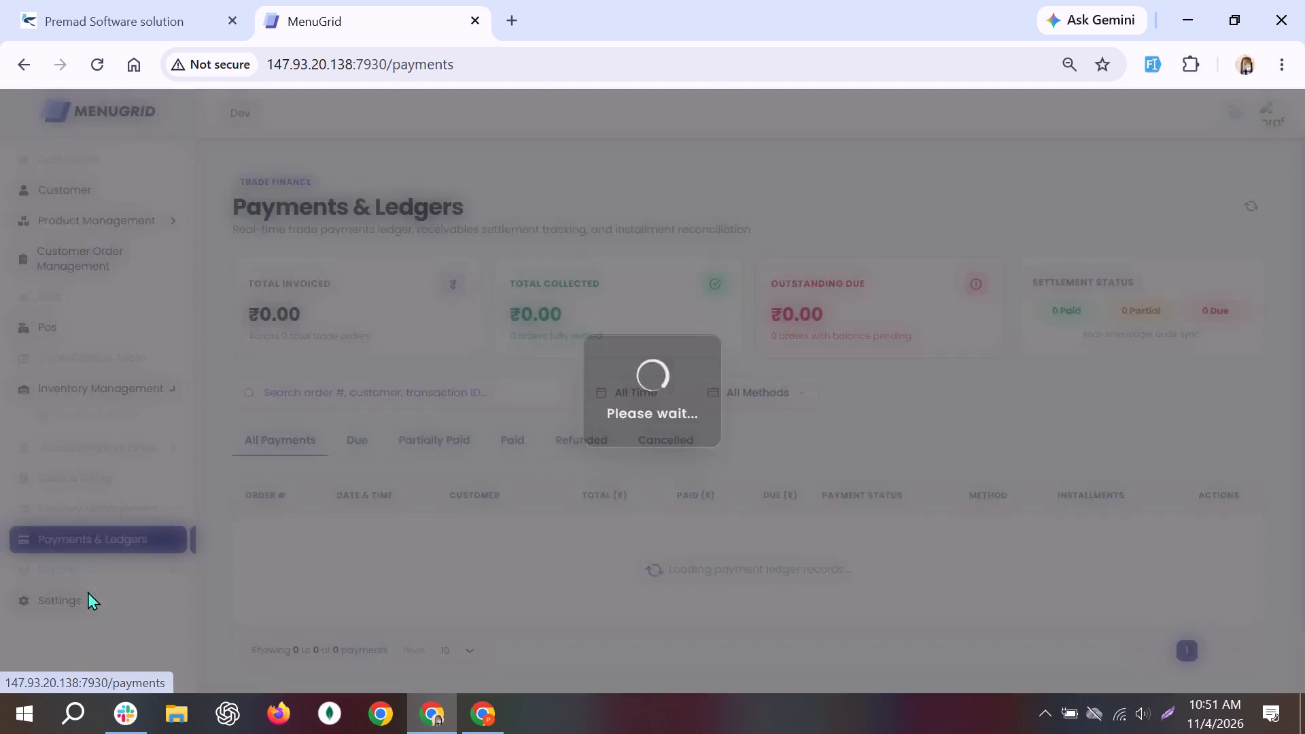
scroll(88, 591, "down", 5)
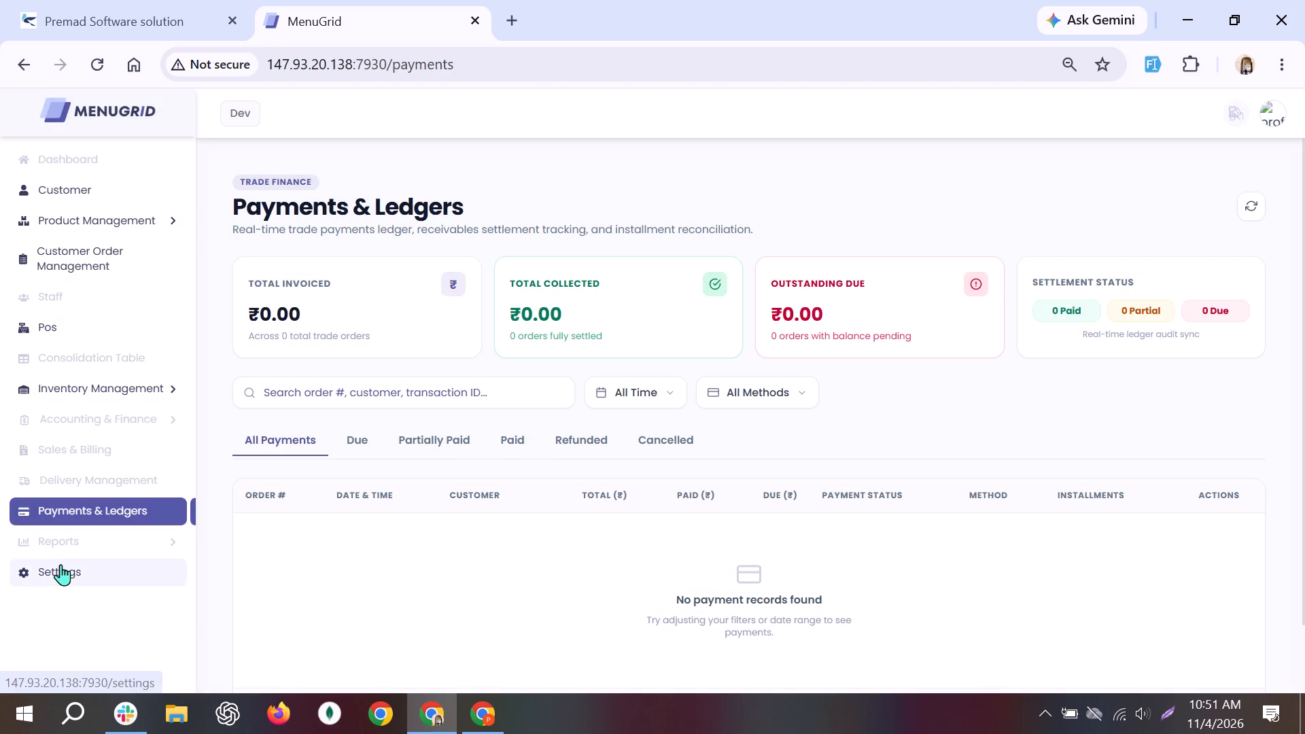
left_click(72, 563)
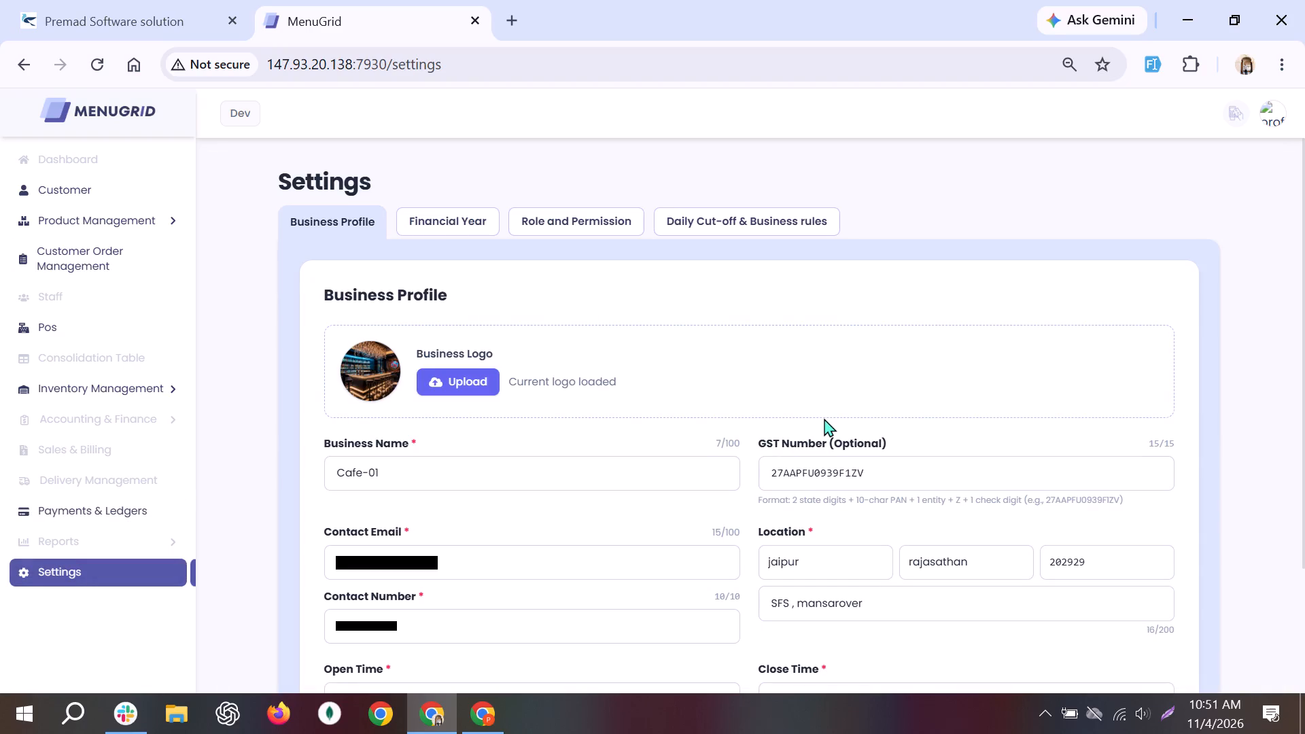
scroll(824, 418, "up", 5)
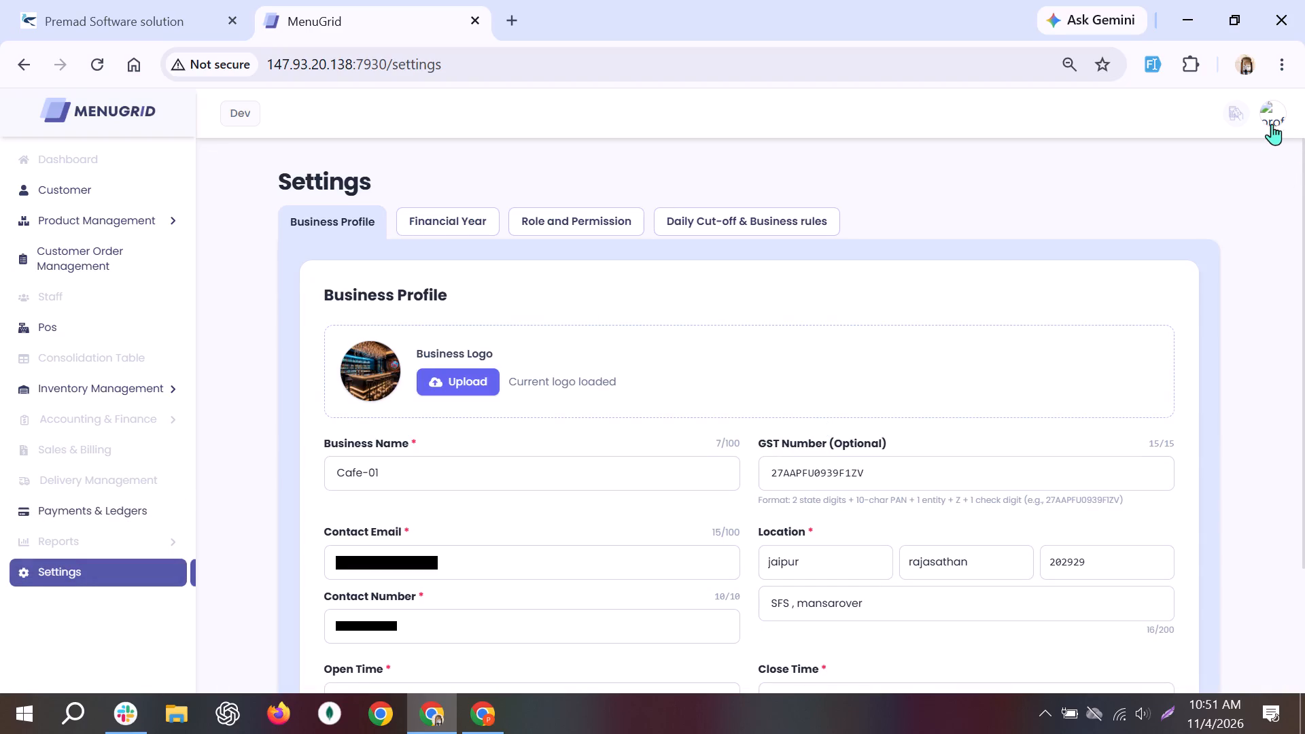
Open the account's profile page with its personal information.
left_click(1271, 124)
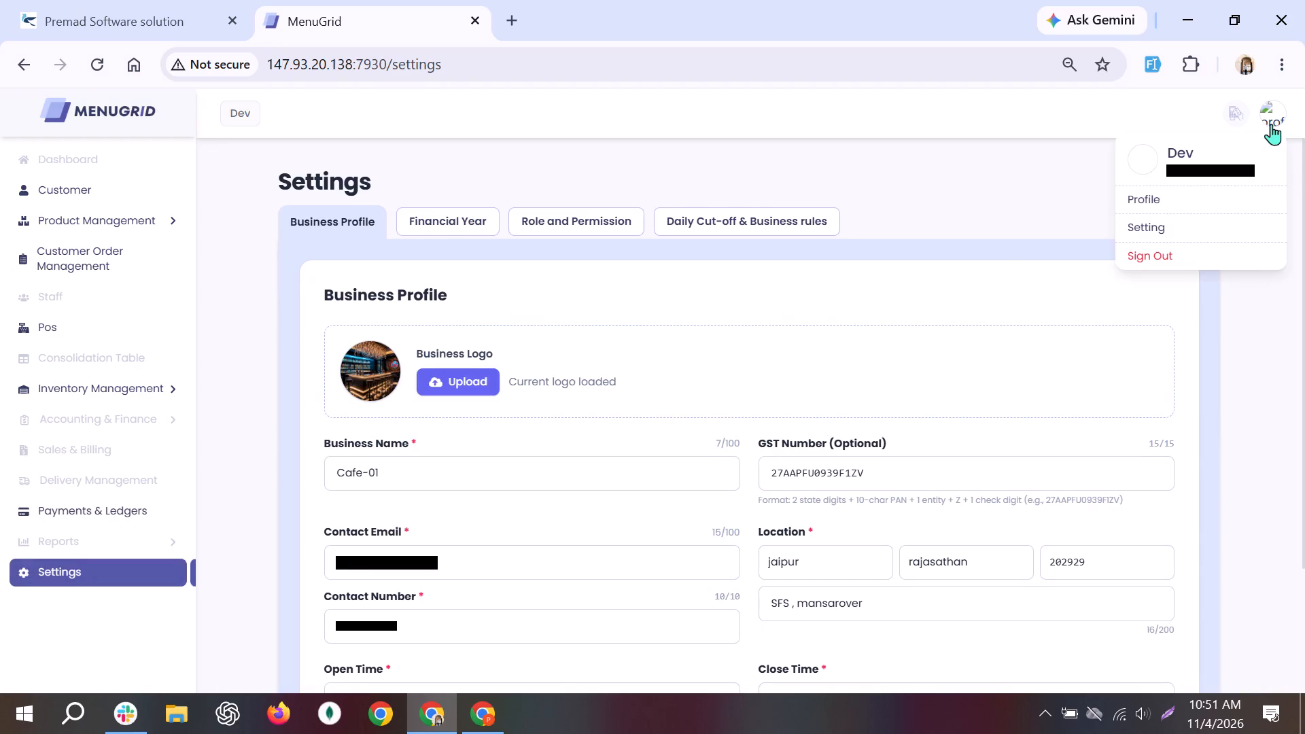
left_click(1151, 200)
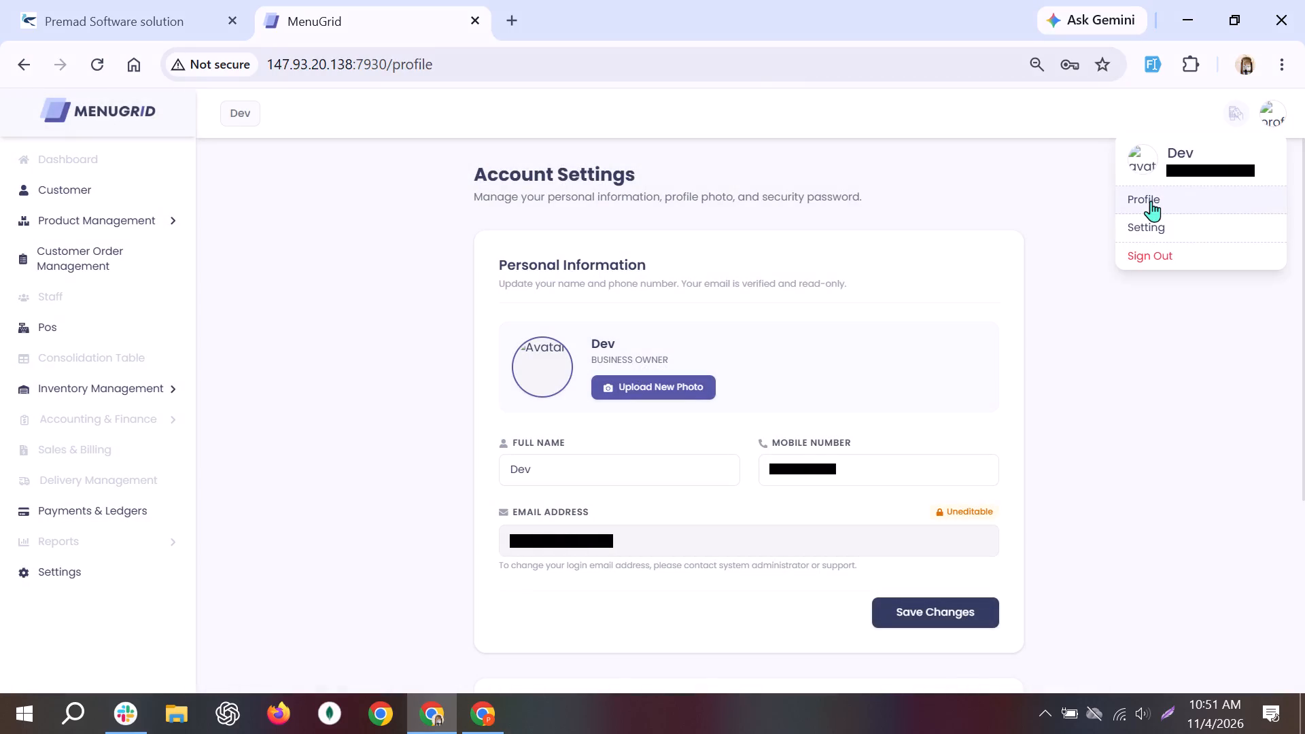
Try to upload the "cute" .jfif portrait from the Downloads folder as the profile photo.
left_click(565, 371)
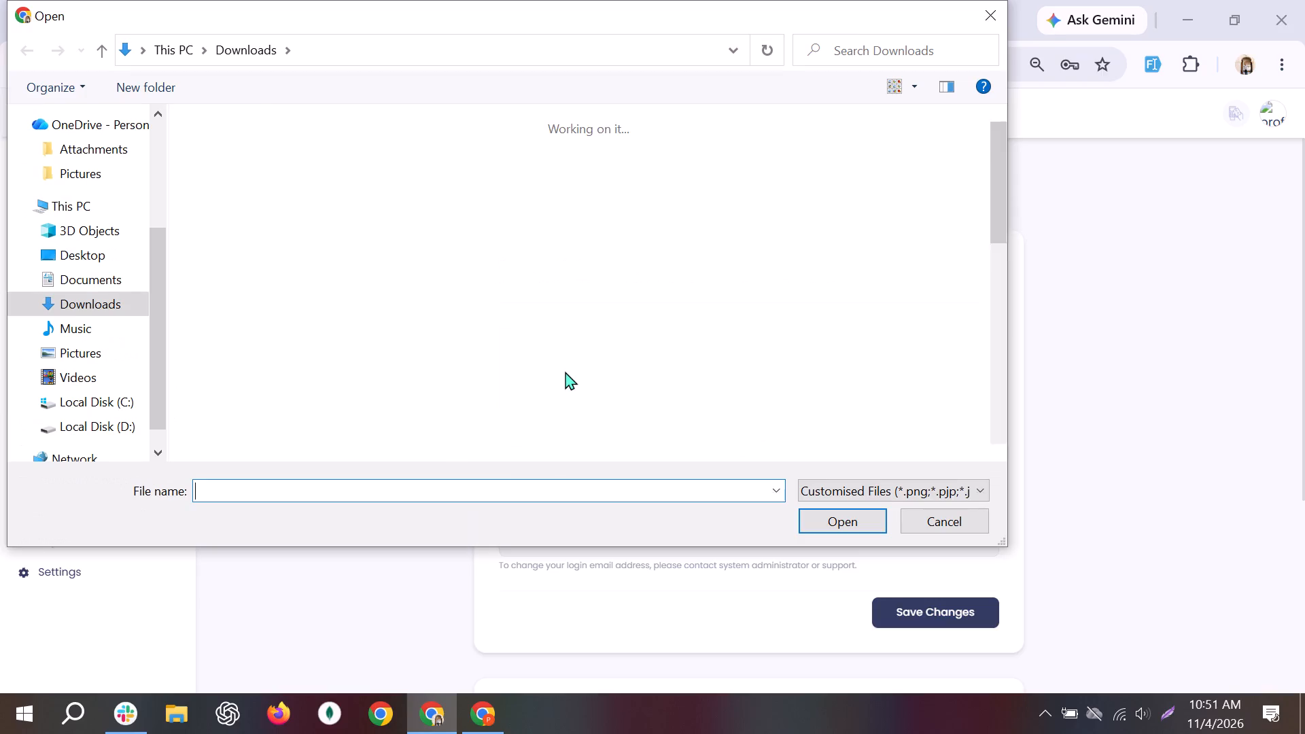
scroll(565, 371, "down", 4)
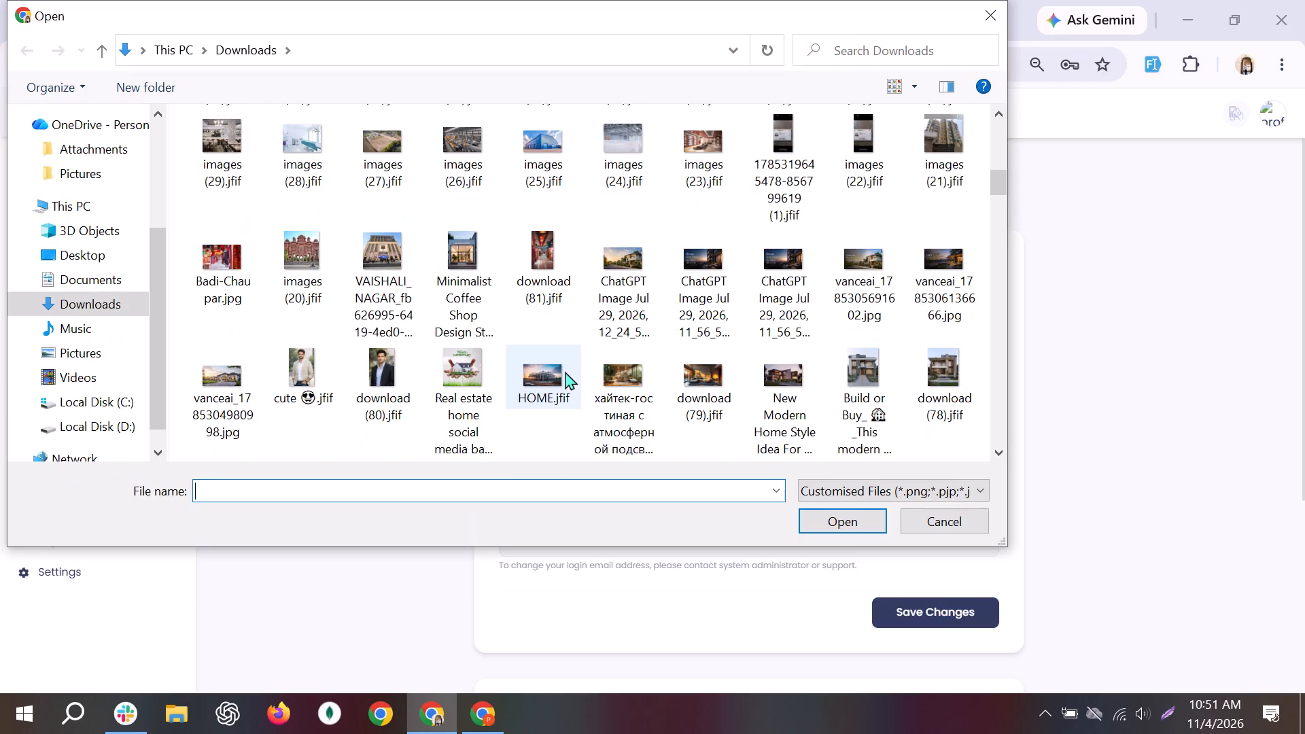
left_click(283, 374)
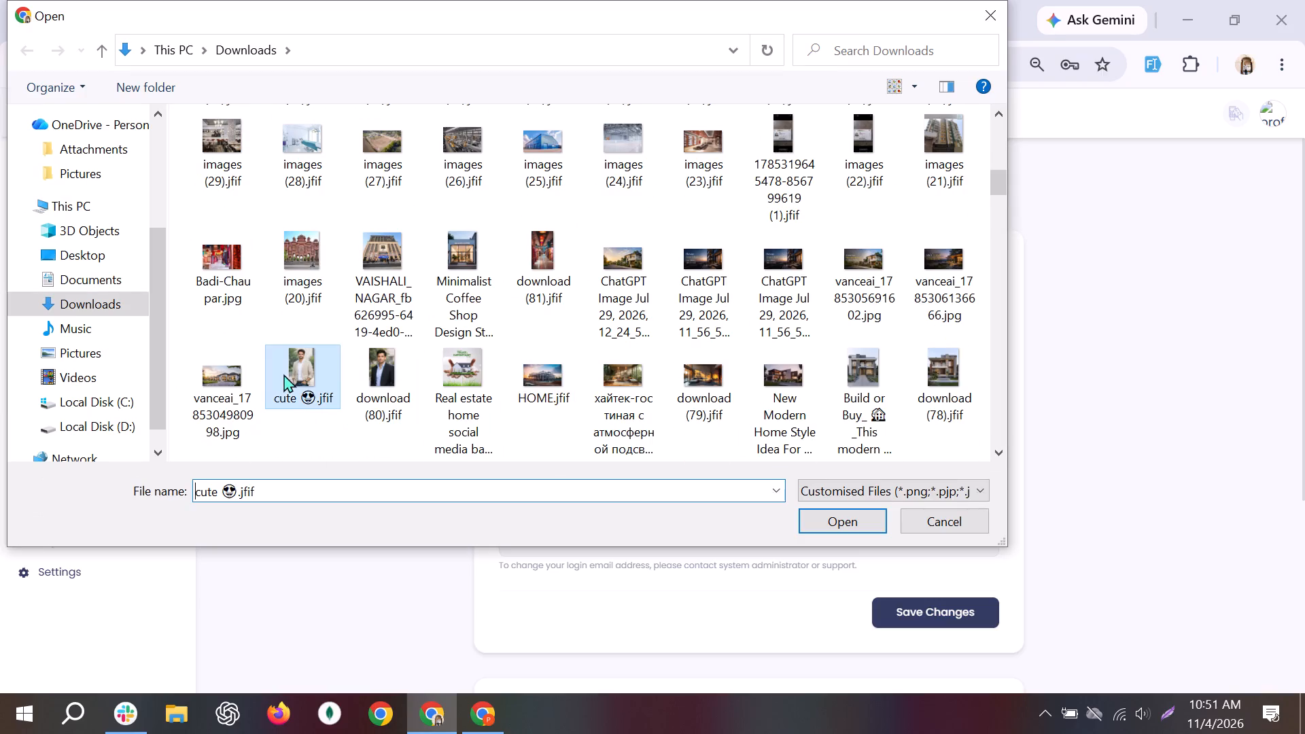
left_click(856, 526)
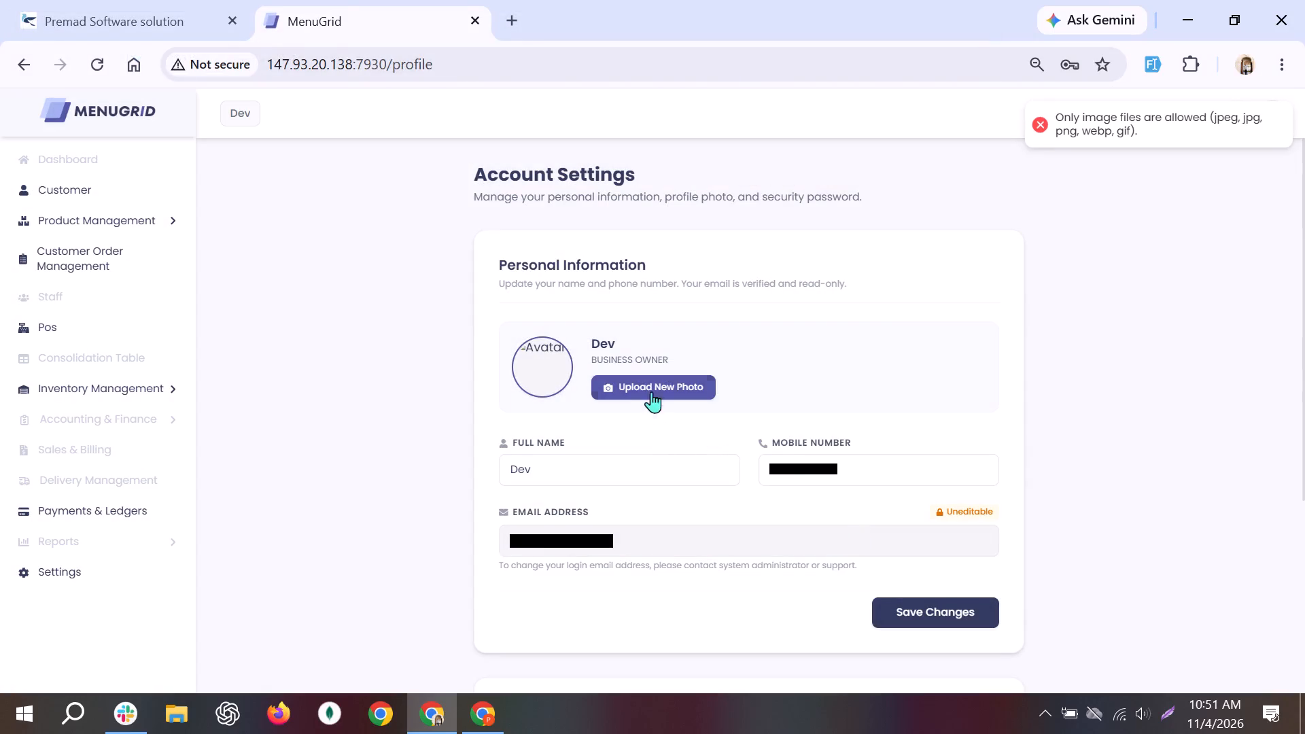
Start a new profile photo upload and look through the Downloads folder for another image.
left_click(651, 383)
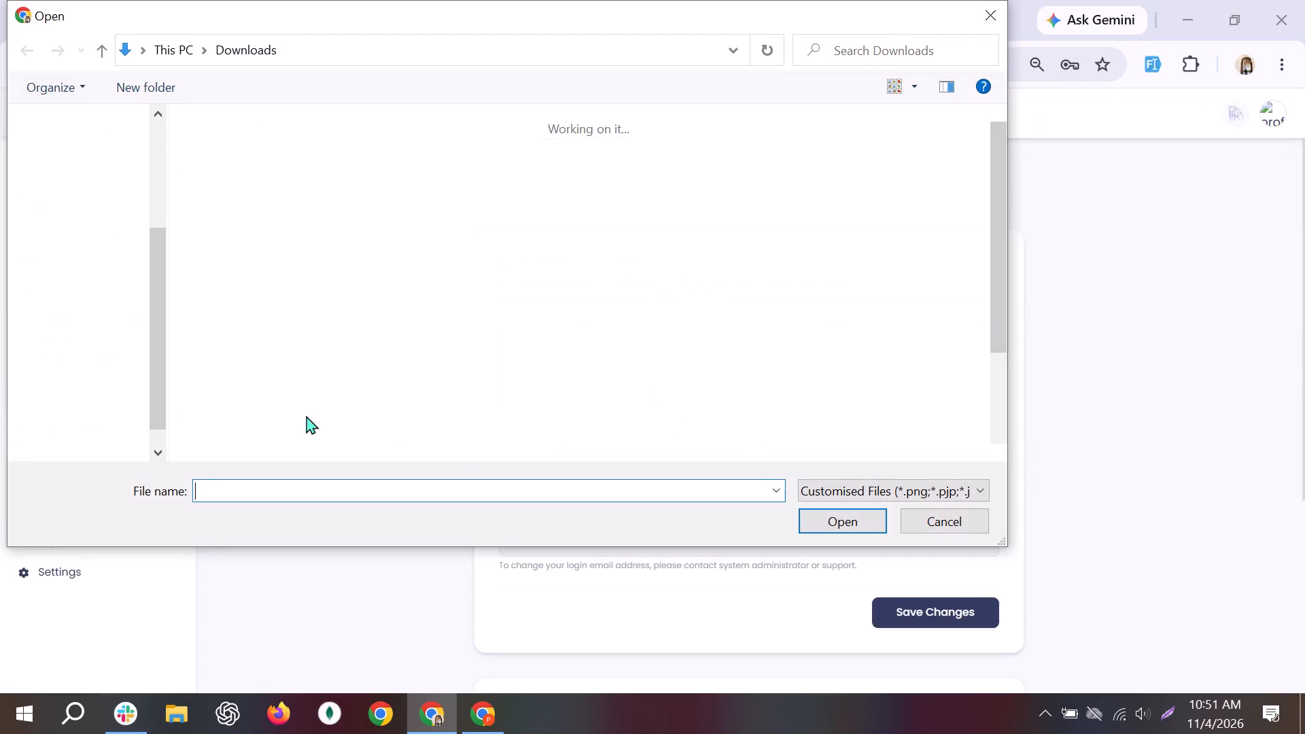
scroll(319, 381, "down", 8)
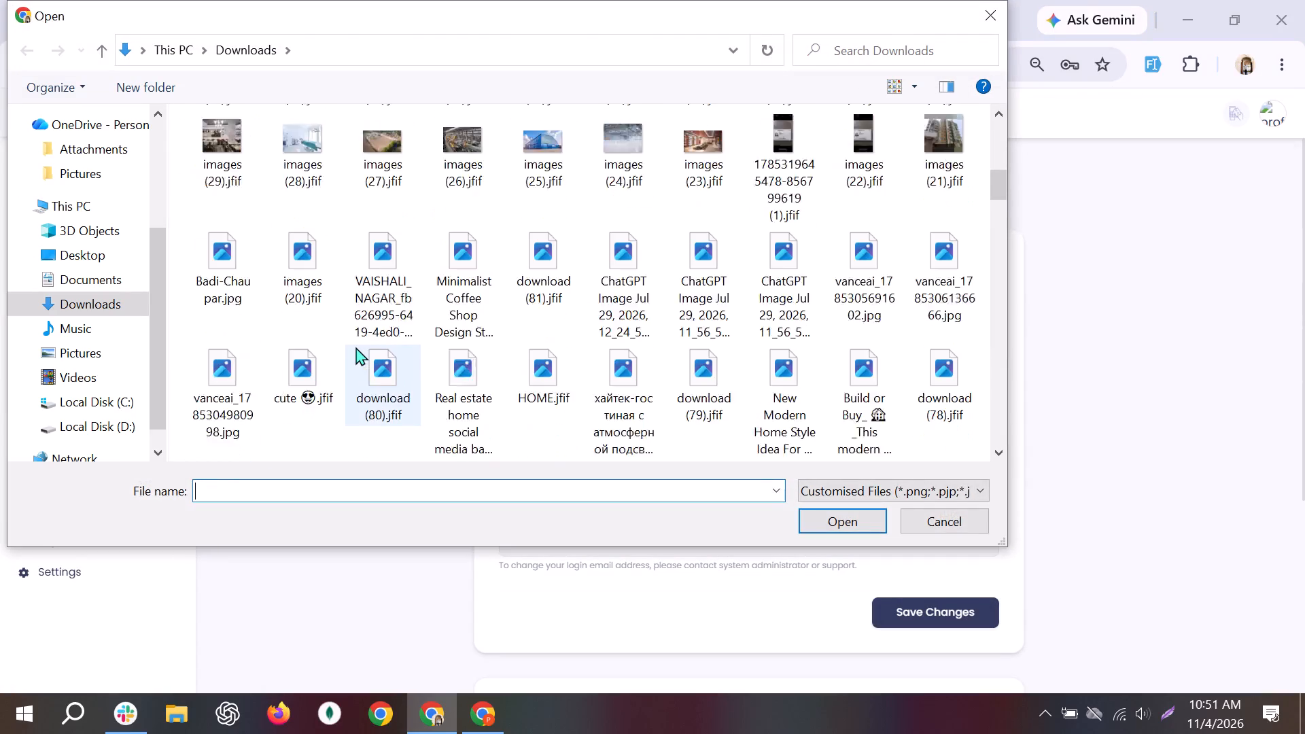
scroll(355, 347, "down", 2)
scroll(355, 347, "up", 3)
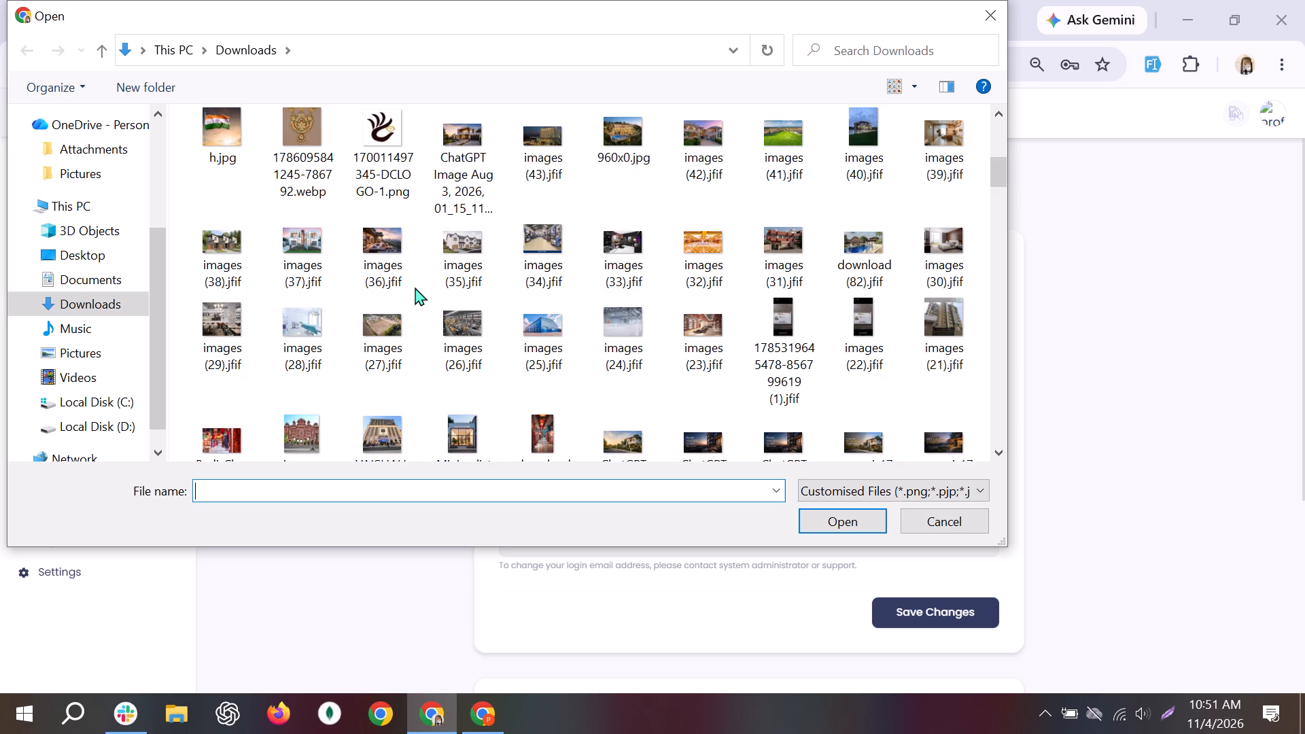
scroll(415, 287, "up", 2)
scroll(415, 287, "down", 5)
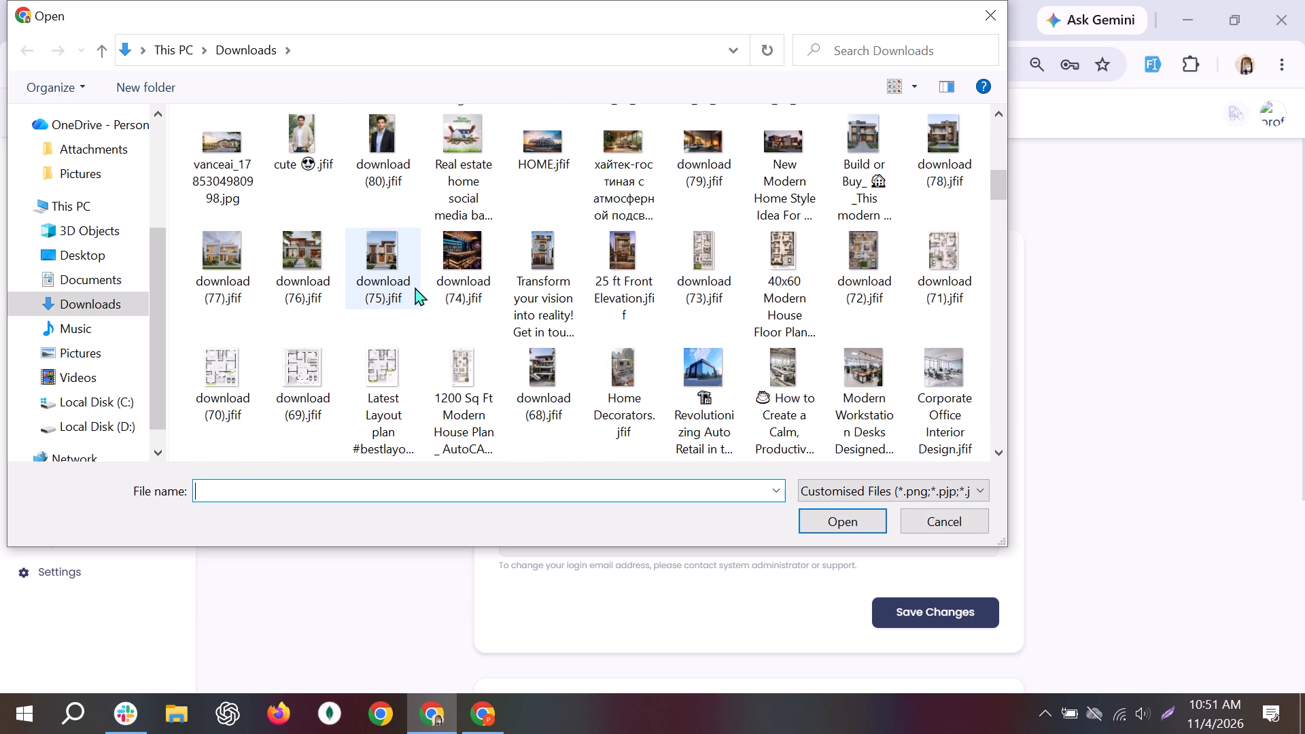